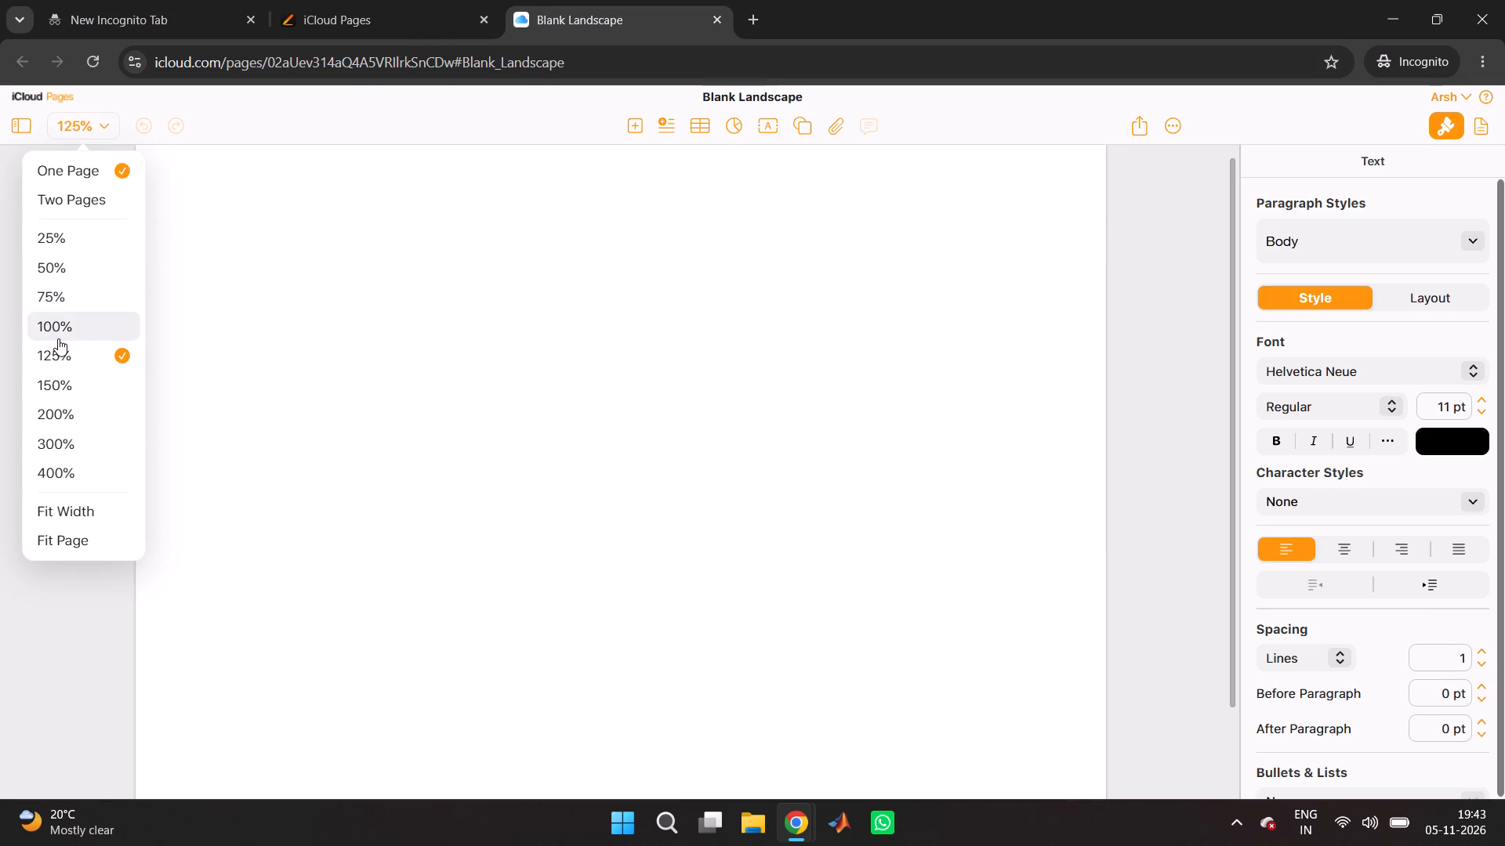
{"action": "left_click", "coordinate": [58, 338]}
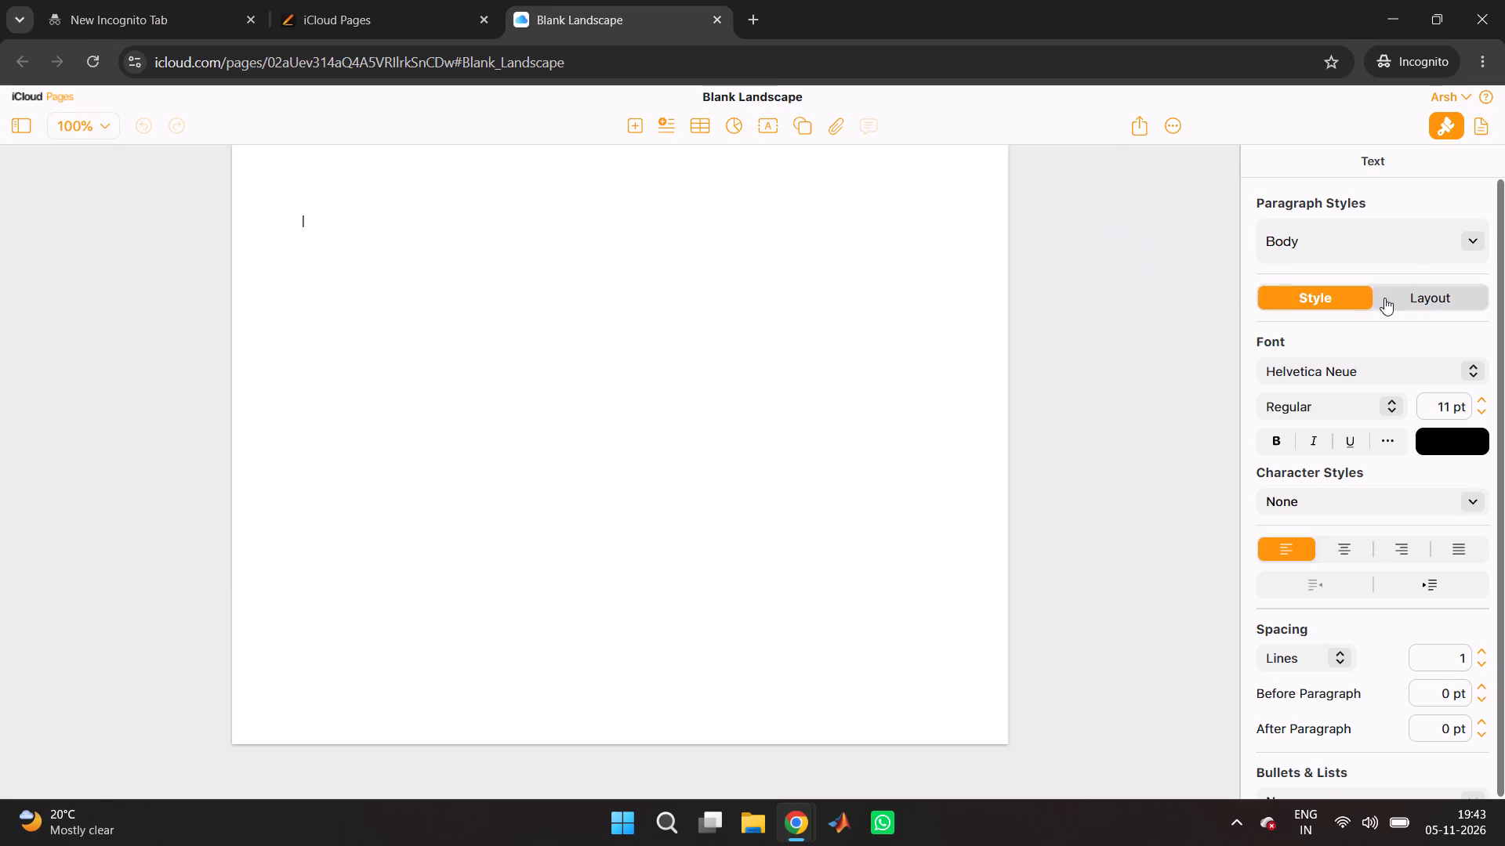
{"action": "left_click", "coordinate": [763, 131]}
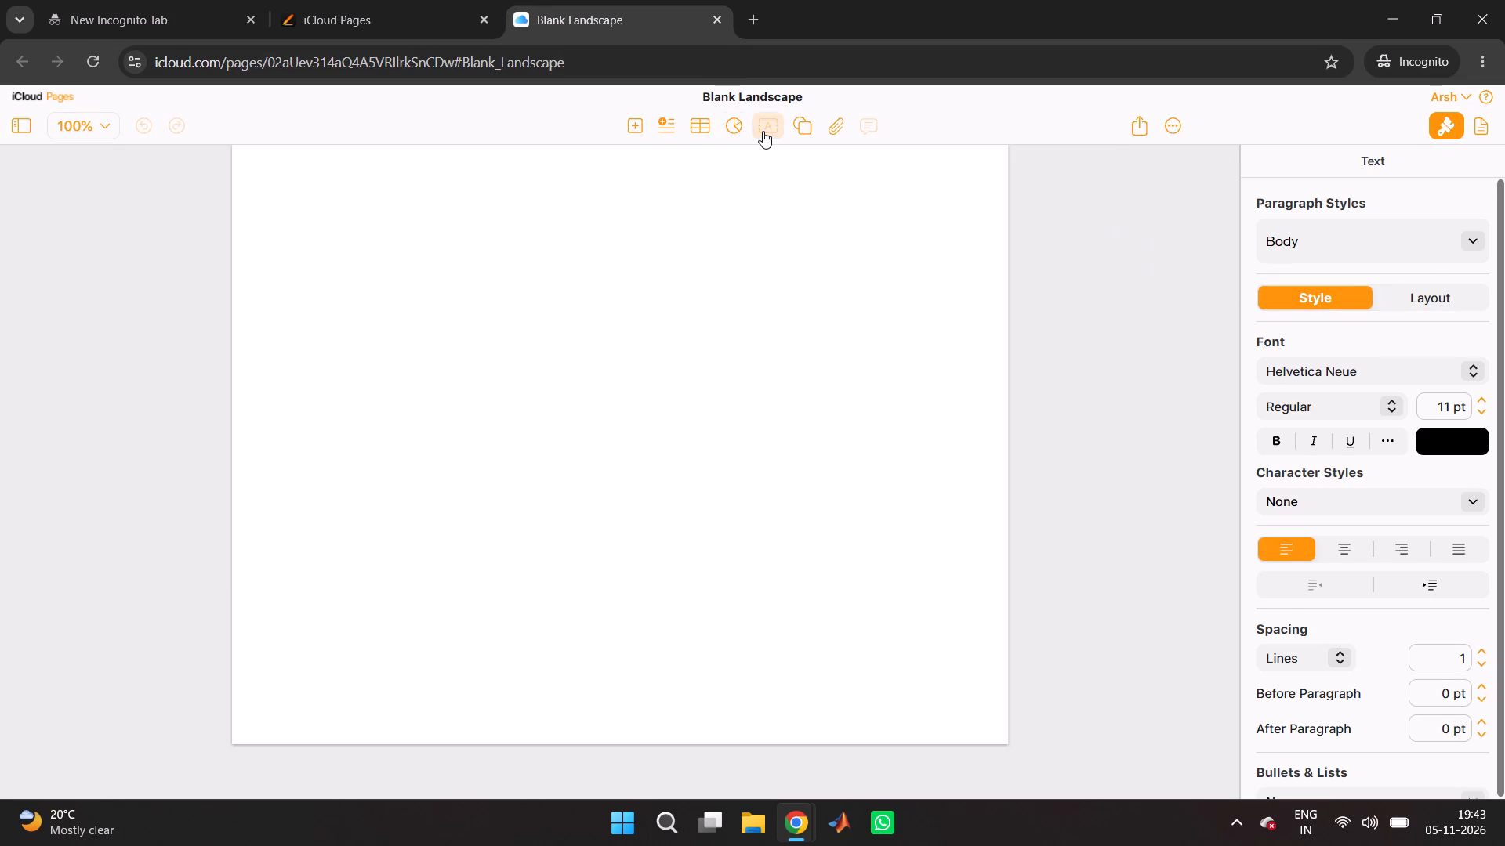
{"action": "left_click_drag", "start_coordinate": [607, 457], "coordinate": [347, 252]}
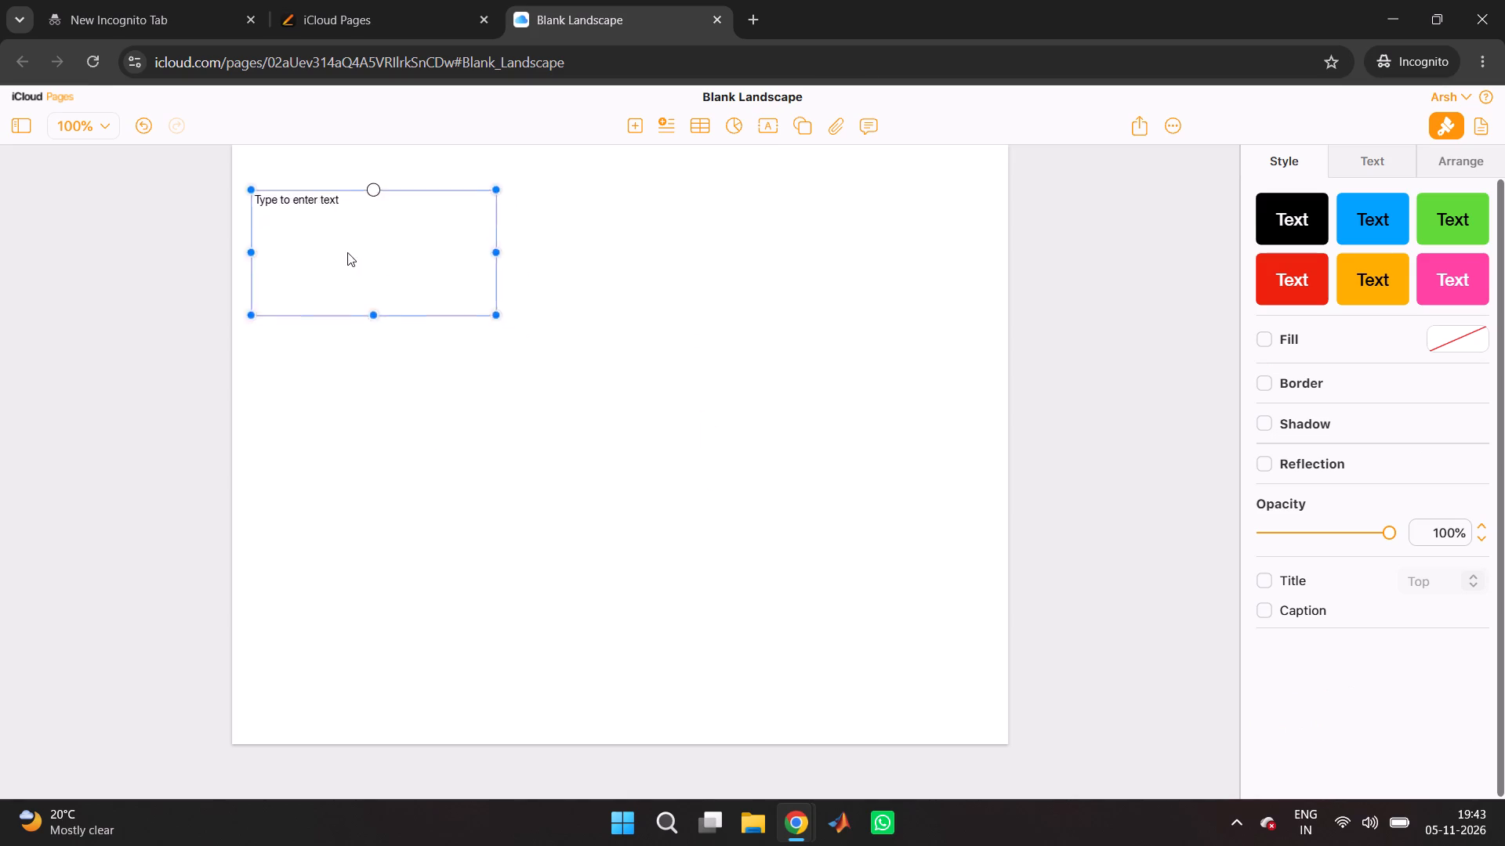
{"action": "left_click_drag", "start_coordinate": [347, 252], "coordinate": [344, 214]}
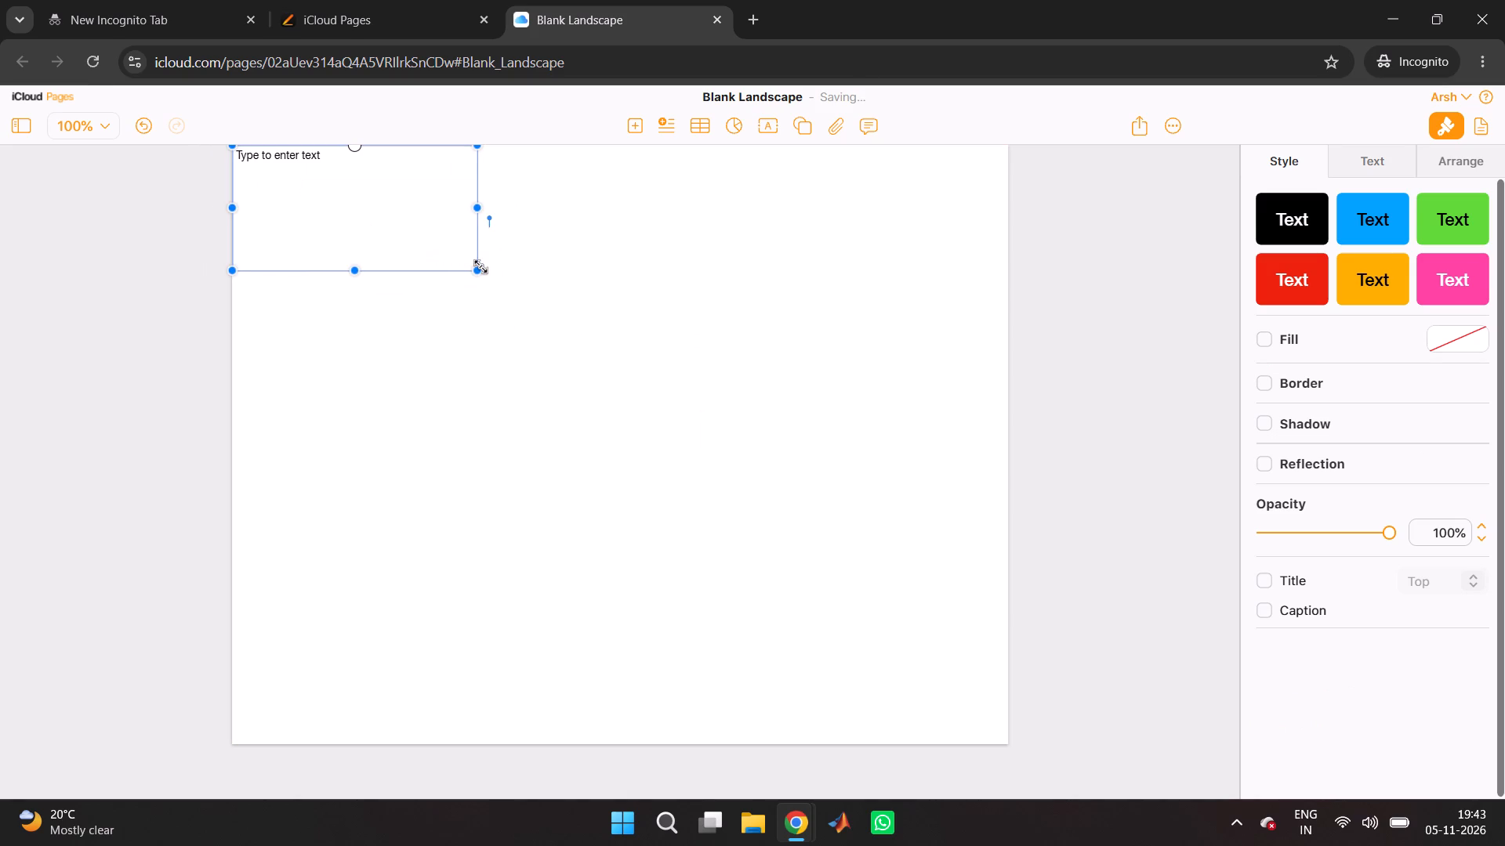
{"action": "left_click_drag", "start_coordinate": [481, 267], "coordinate": [621, 420]}
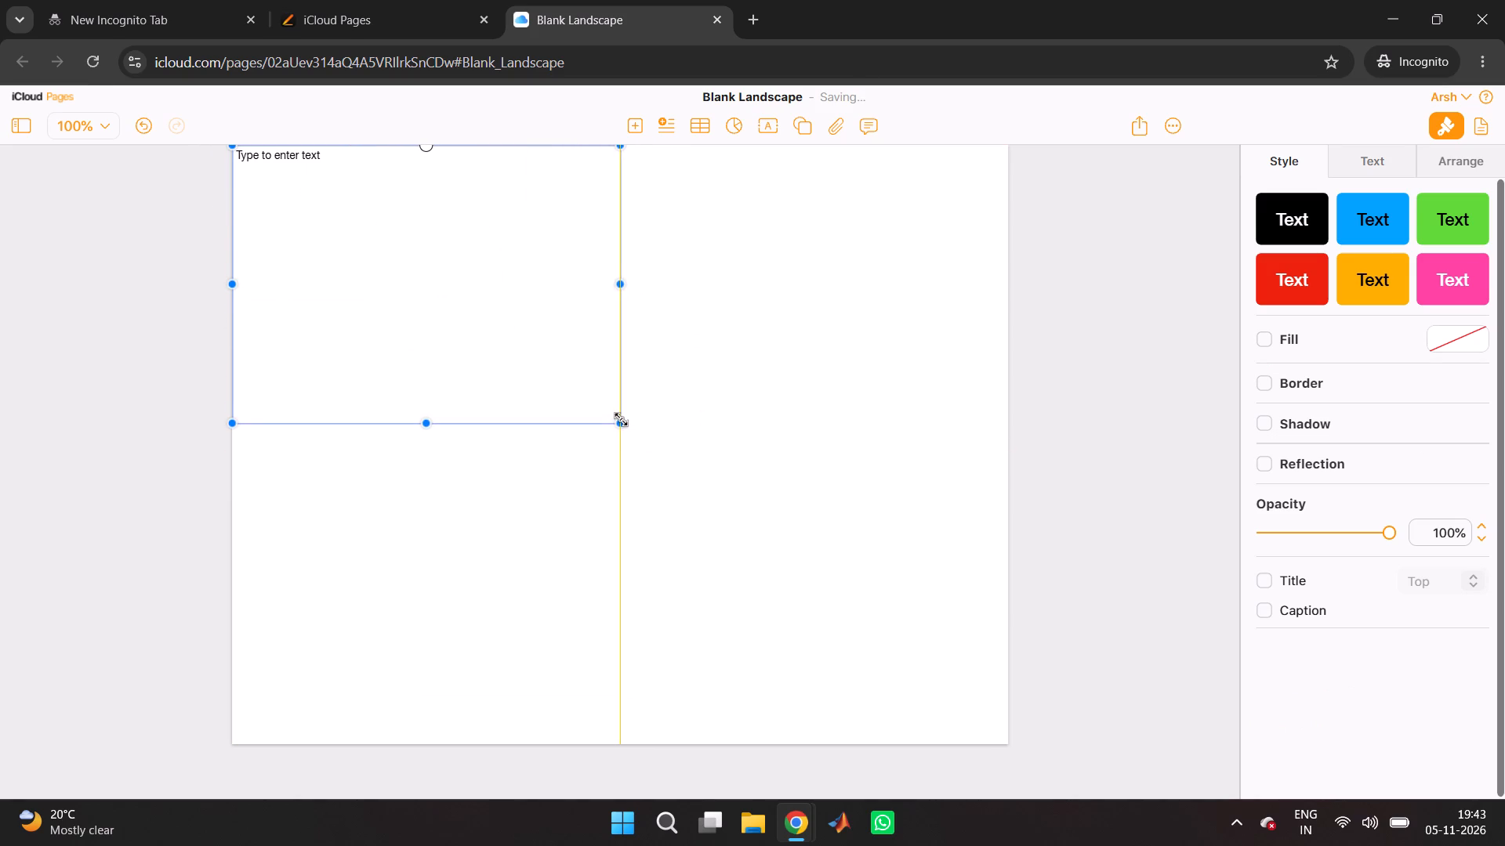
{"action": "left_click_drag", "start_coordinate": [621, 420], "coordinate": [622, 440]}
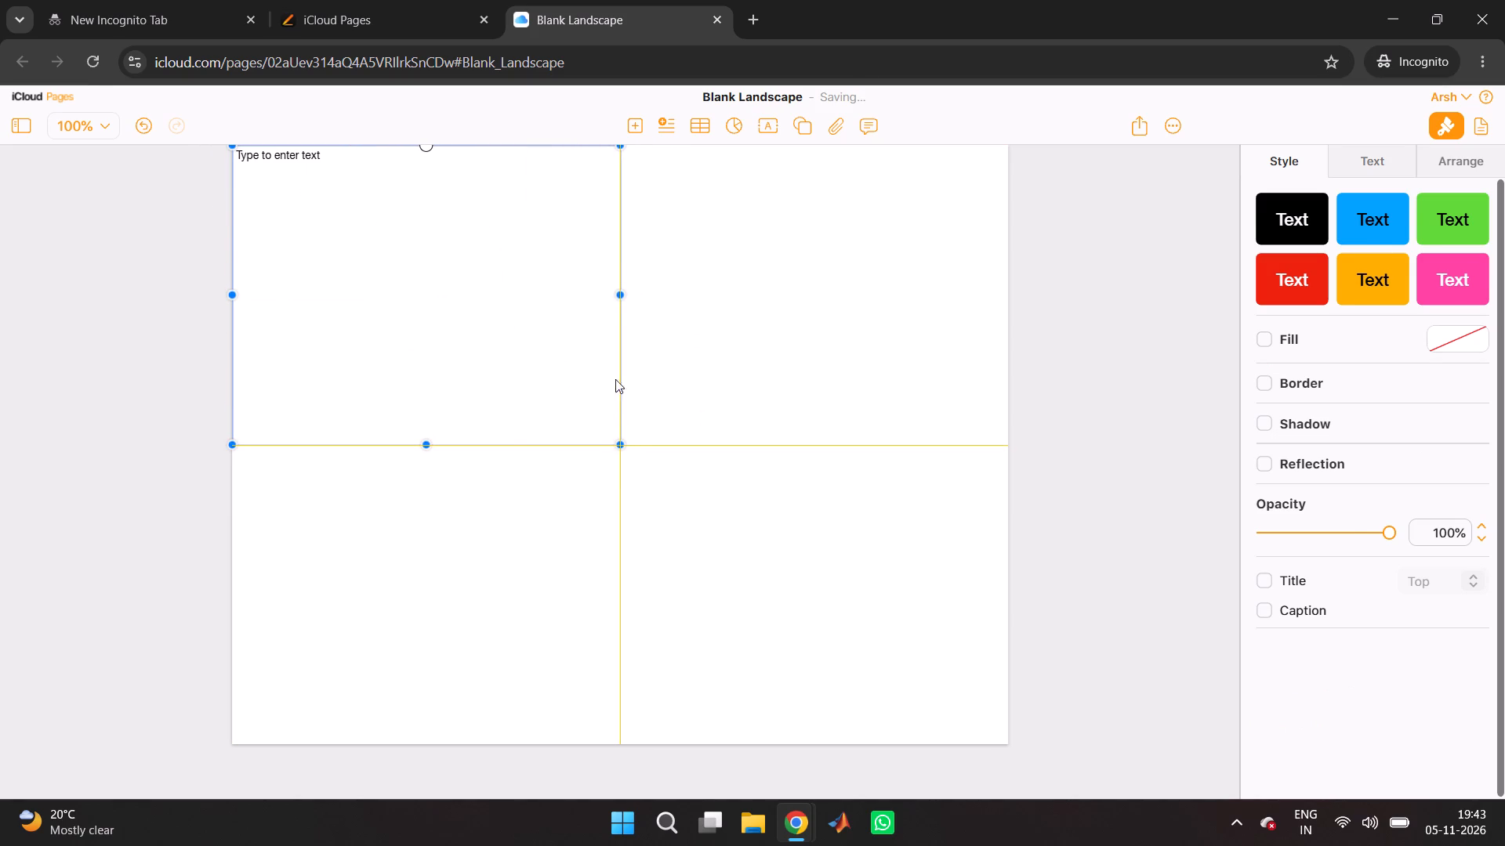
Duplicate the text box and place the copy in the upper-right quarter of the page.
{"action": "left_click", "coordinate": [634, 381]}
{"action": "left_click", "coordinate": [419, 351]}
{"action": "key", "text": "ctrl+c"}
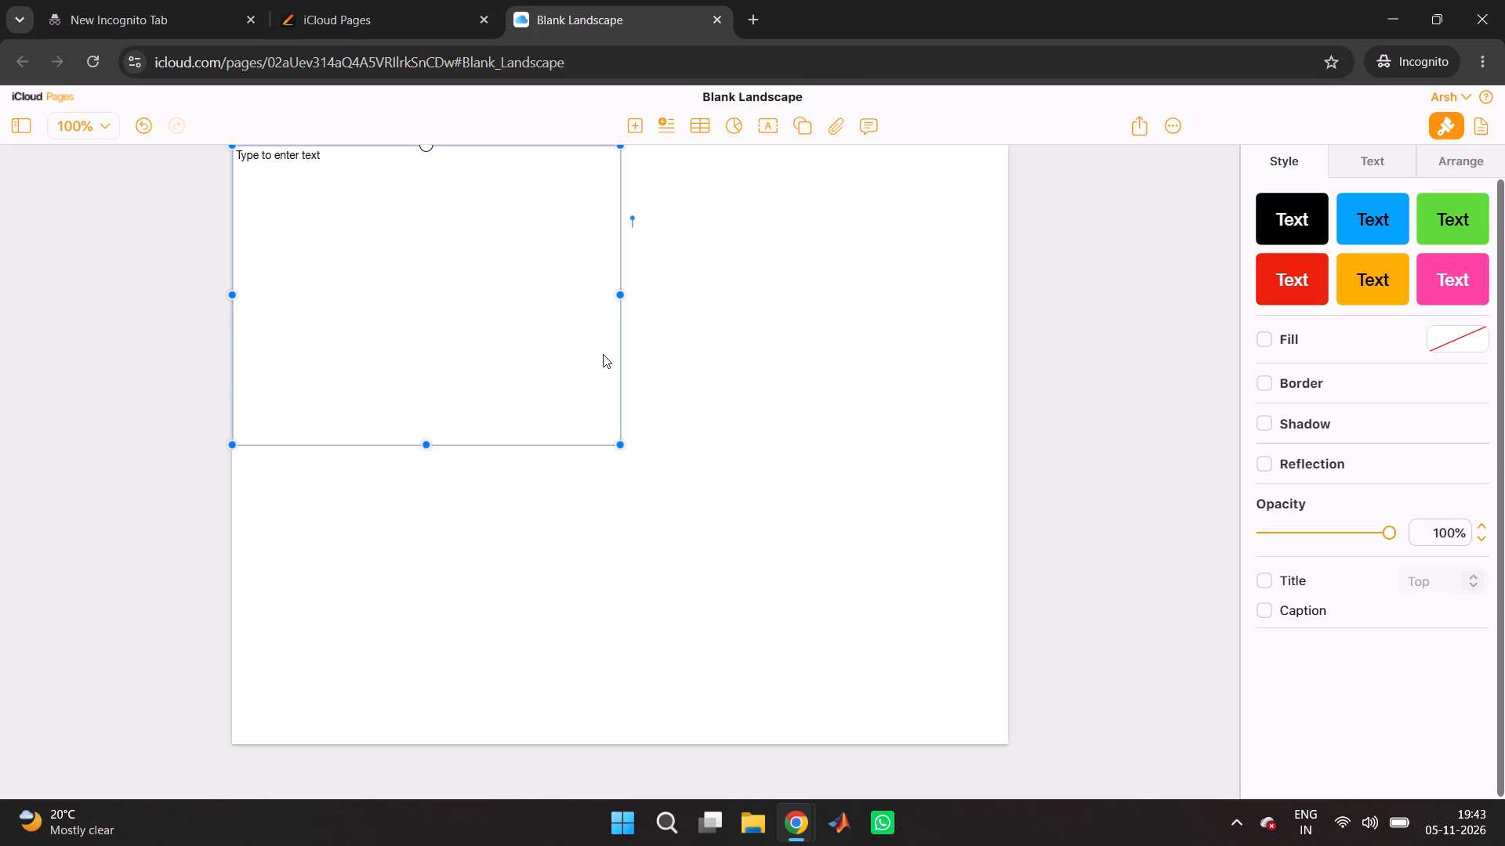
{"action": "key", "text": "ctrl+v"}
{"action": "left_click_drag", "start_coordinate": [495, 366], "coordinate": [813, 262]}
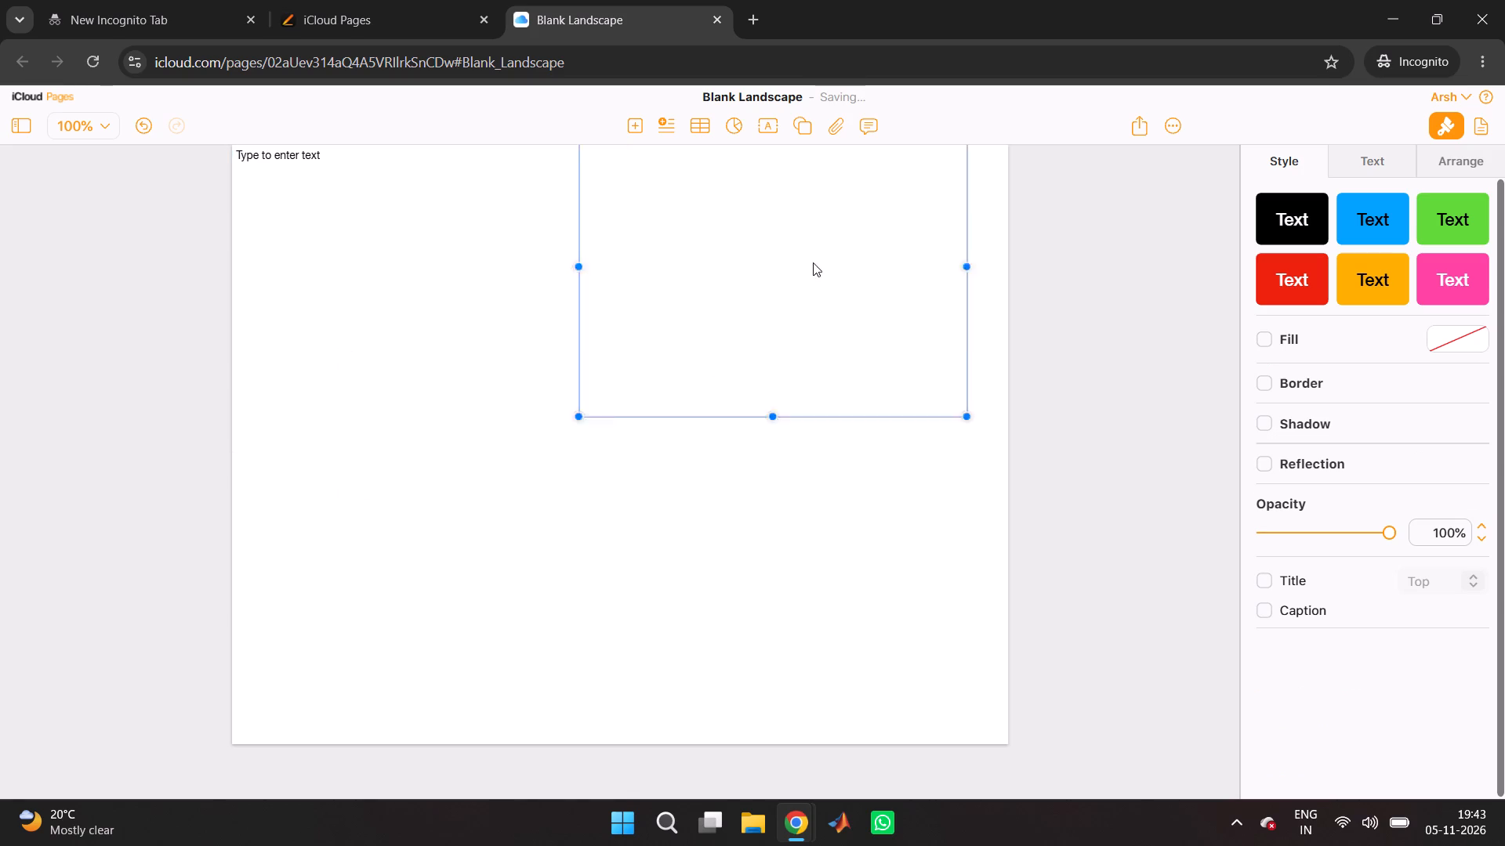
{"action": "left_click_drag", "start_coordinate": [813, 262], "coordinate": [814, 293]}
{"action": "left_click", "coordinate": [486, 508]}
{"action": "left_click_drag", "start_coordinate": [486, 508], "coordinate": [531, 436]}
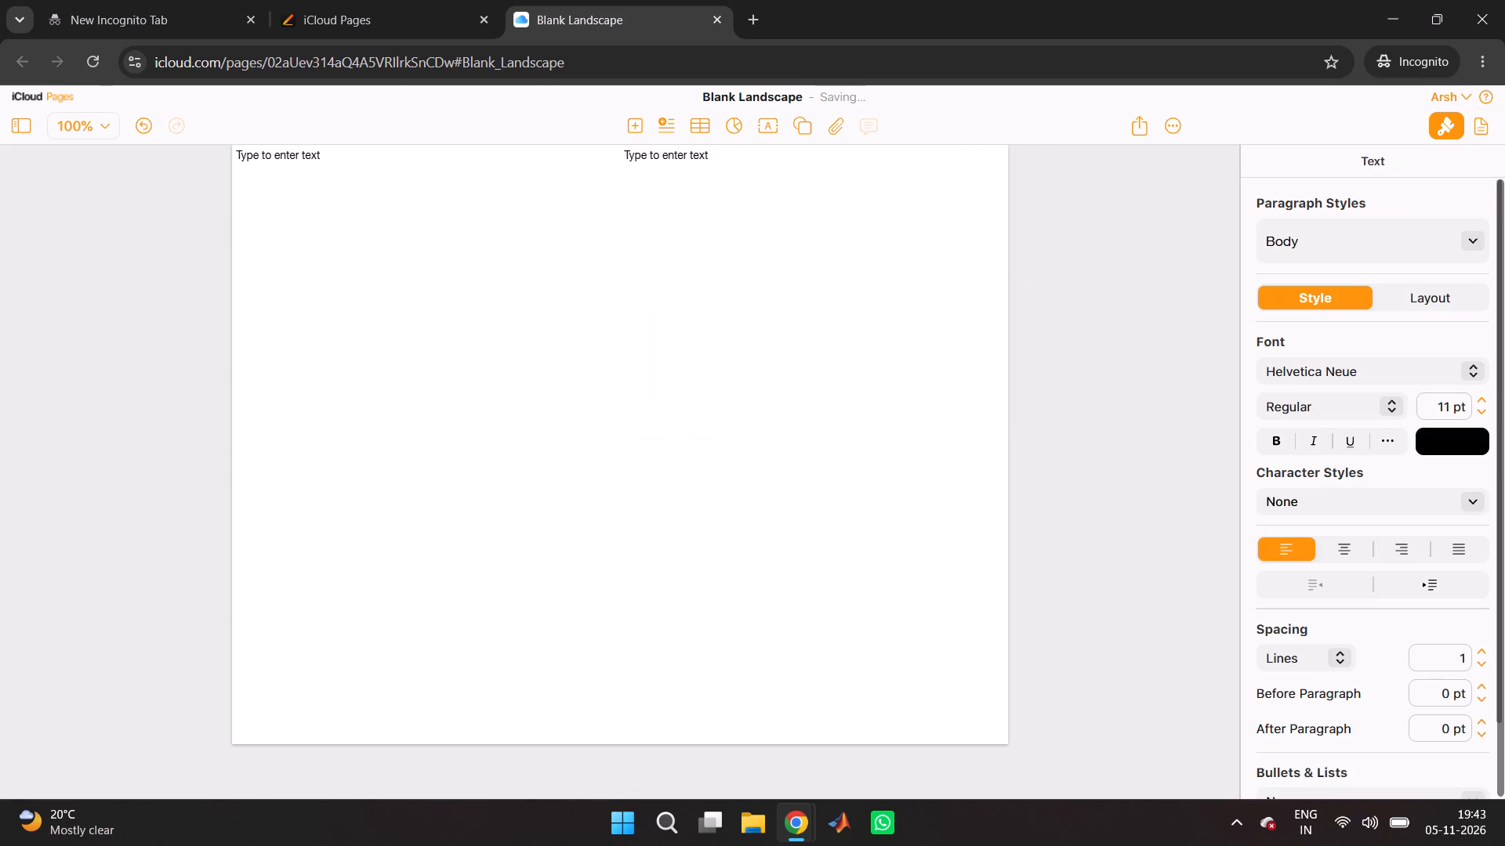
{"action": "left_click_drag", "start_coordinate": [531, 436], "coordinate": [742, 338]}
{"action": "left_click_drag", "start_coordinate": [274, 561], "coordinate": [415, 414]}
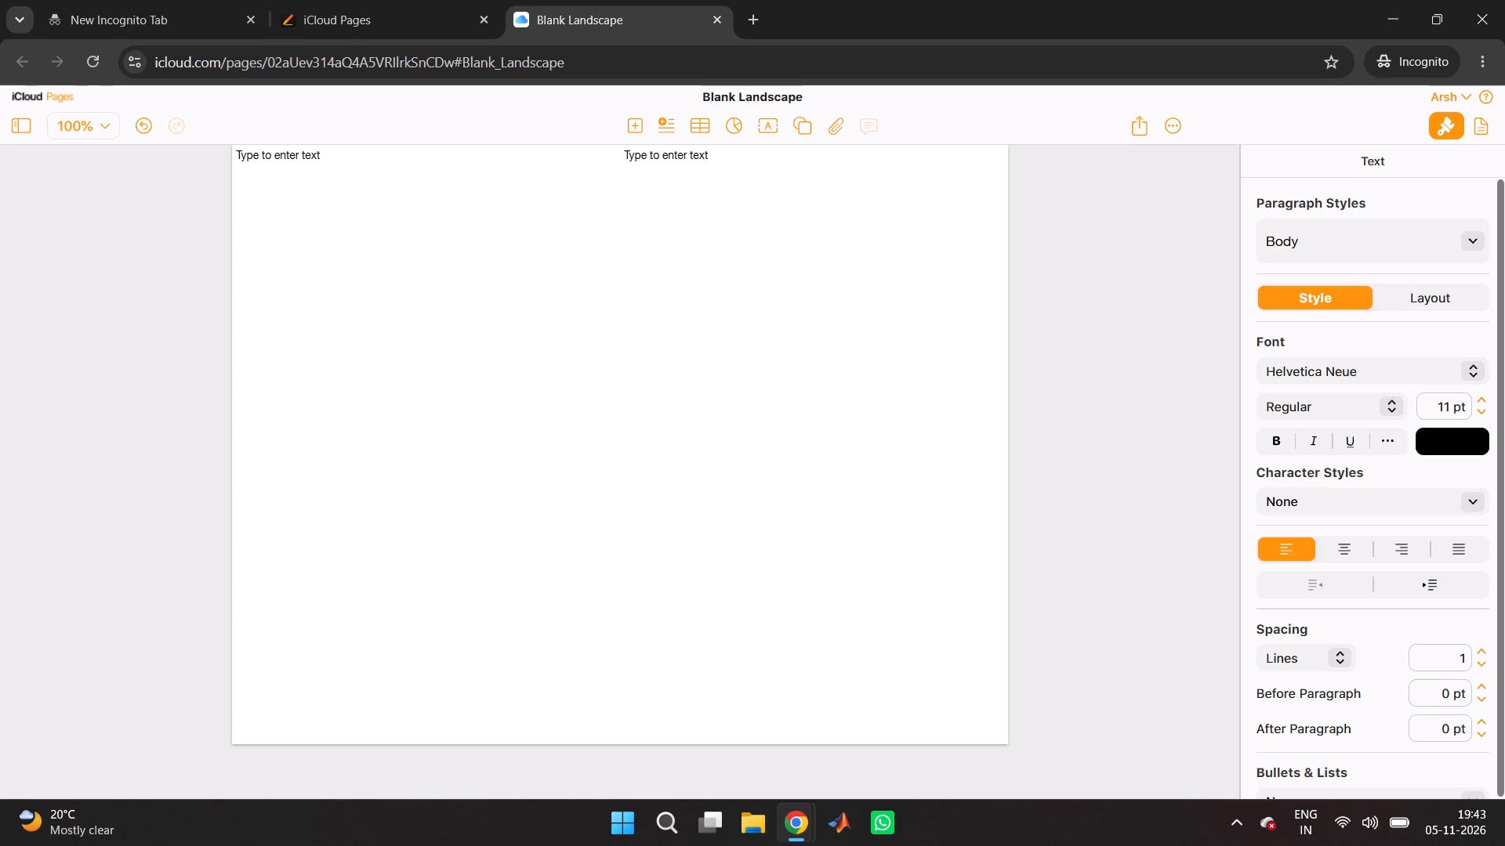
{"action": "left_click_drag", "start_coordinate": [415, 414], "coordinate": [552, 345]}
Duplicate the quarter-page text box again and place the copy in the lower-left quarter of the page.
{"action": "left_click", "coordinate": [492, 381]}
{"action": "key", "text": "ctrl+c"}
{"action": "key", "text": "ctrl+v"}
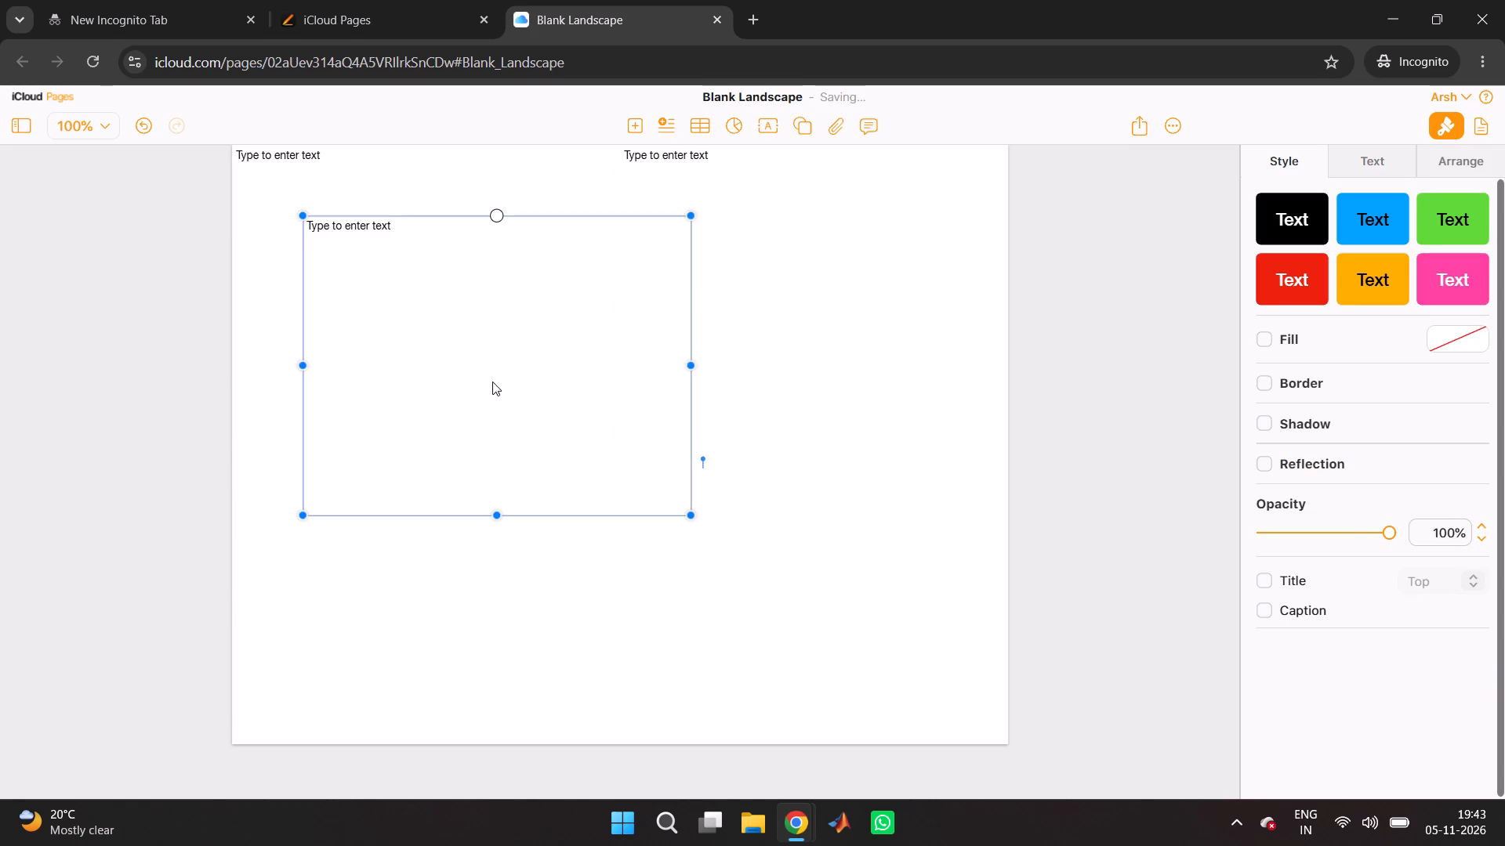
{"action": "left_click", "coordinate": [492, 381]}
{"action": "left_click_drag", "start_coordinate": [492, 381], "coordinate": [487, 401]}
{"action": "left_click", "coordinate": [718, 515]}
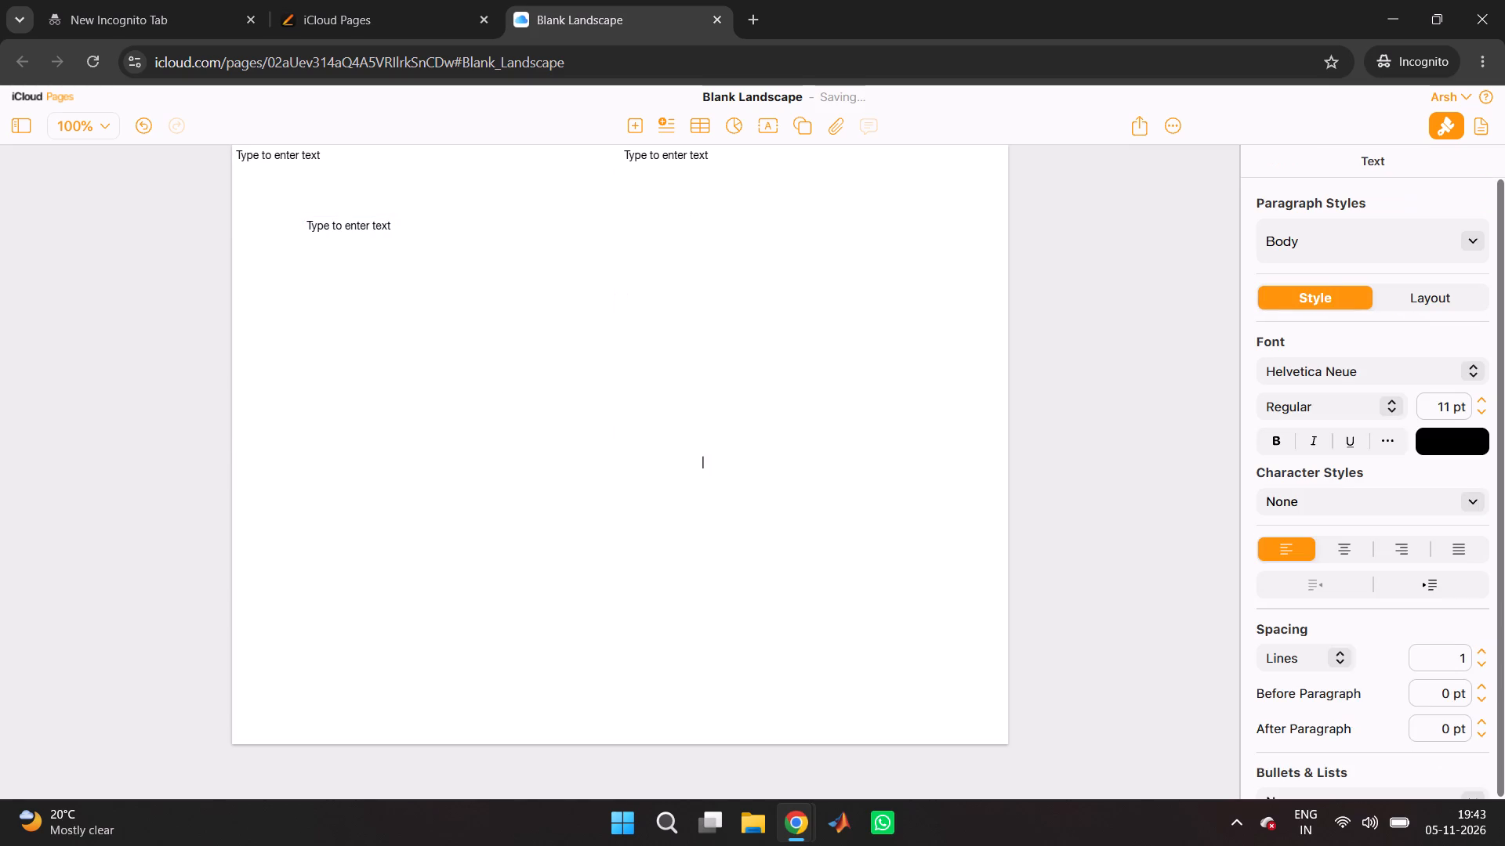
{"action": "left_click", "coordinate": [597, 477]}
{"action": "left_click_drag", "start_coordinate": [597, 477], "coordinate": [509, 755]}
{"action": "left_click", "coordinate": [621, 515]}
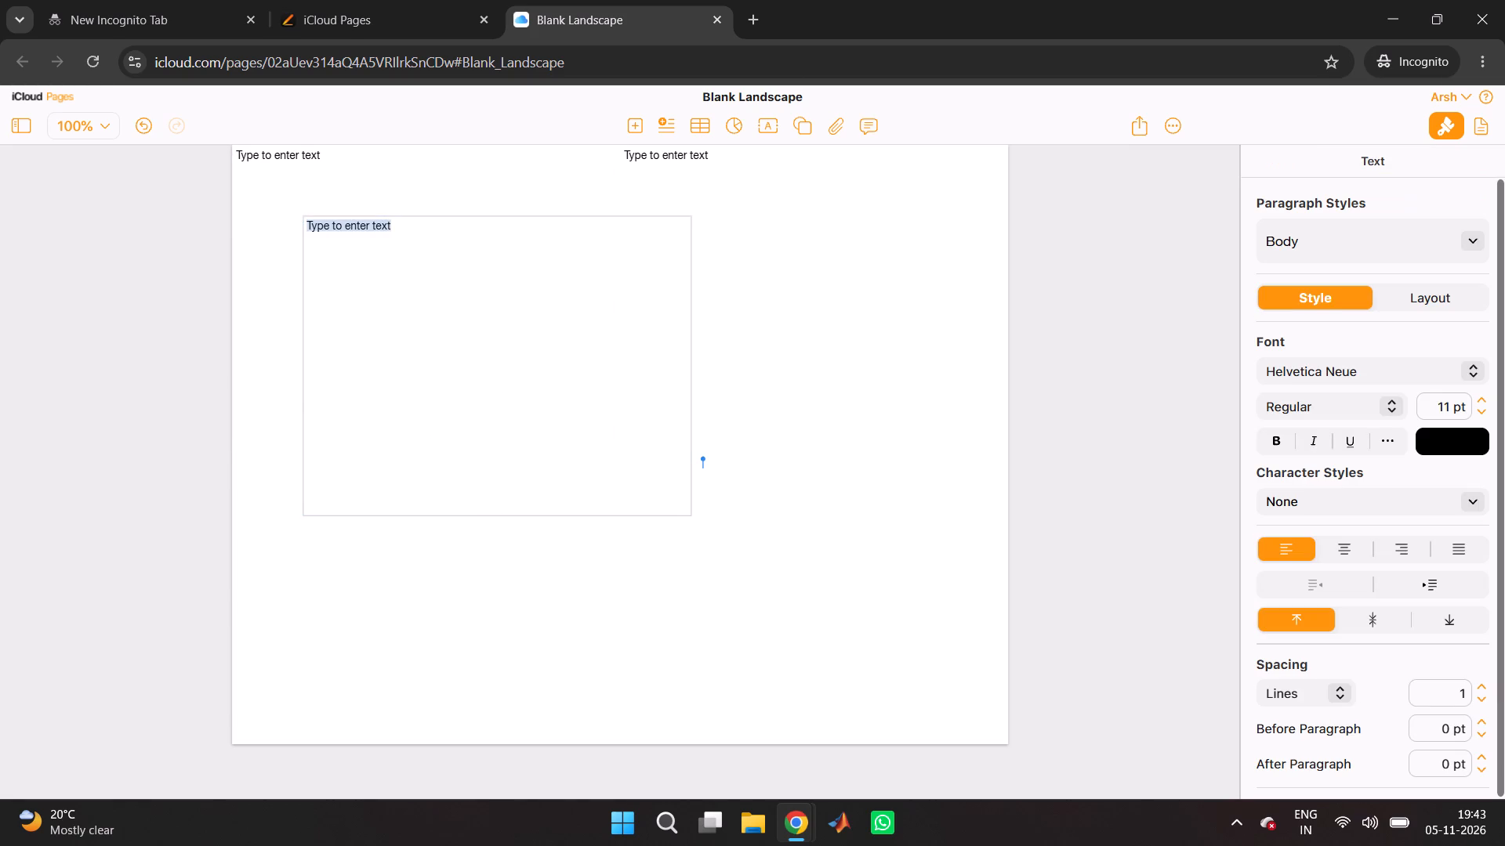
{"action": "left_click", "coordinate": [629, 472]}
{"action": "left_click", "coordinate": [876, 504]}
{"action": "left_click", "coordinate": [618, 433]}
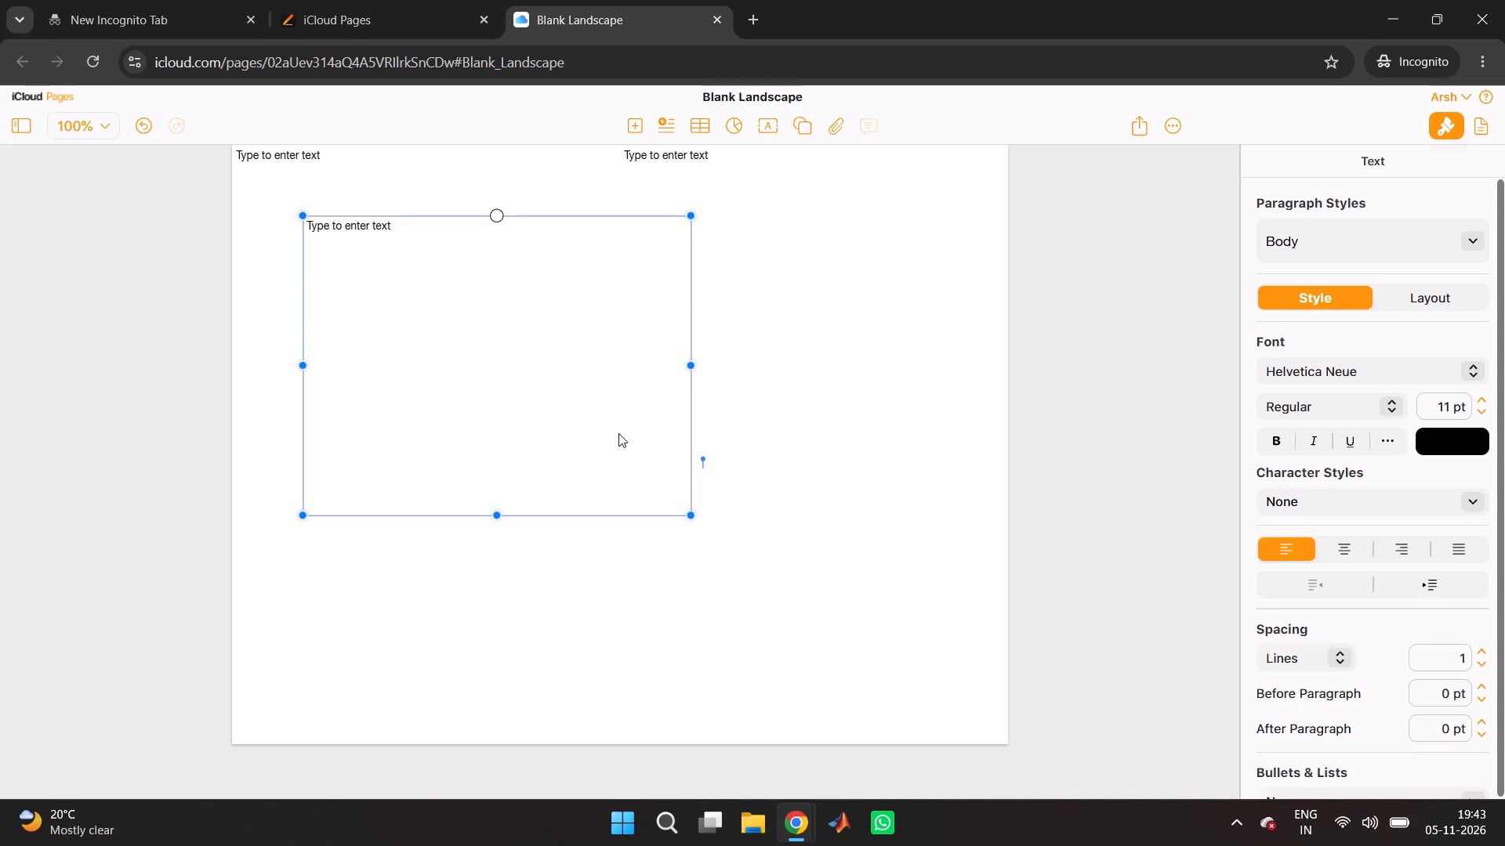
{"action": "left_click_drag", "start_coordinate": [618, 433], "coordinate": [556, 656]}
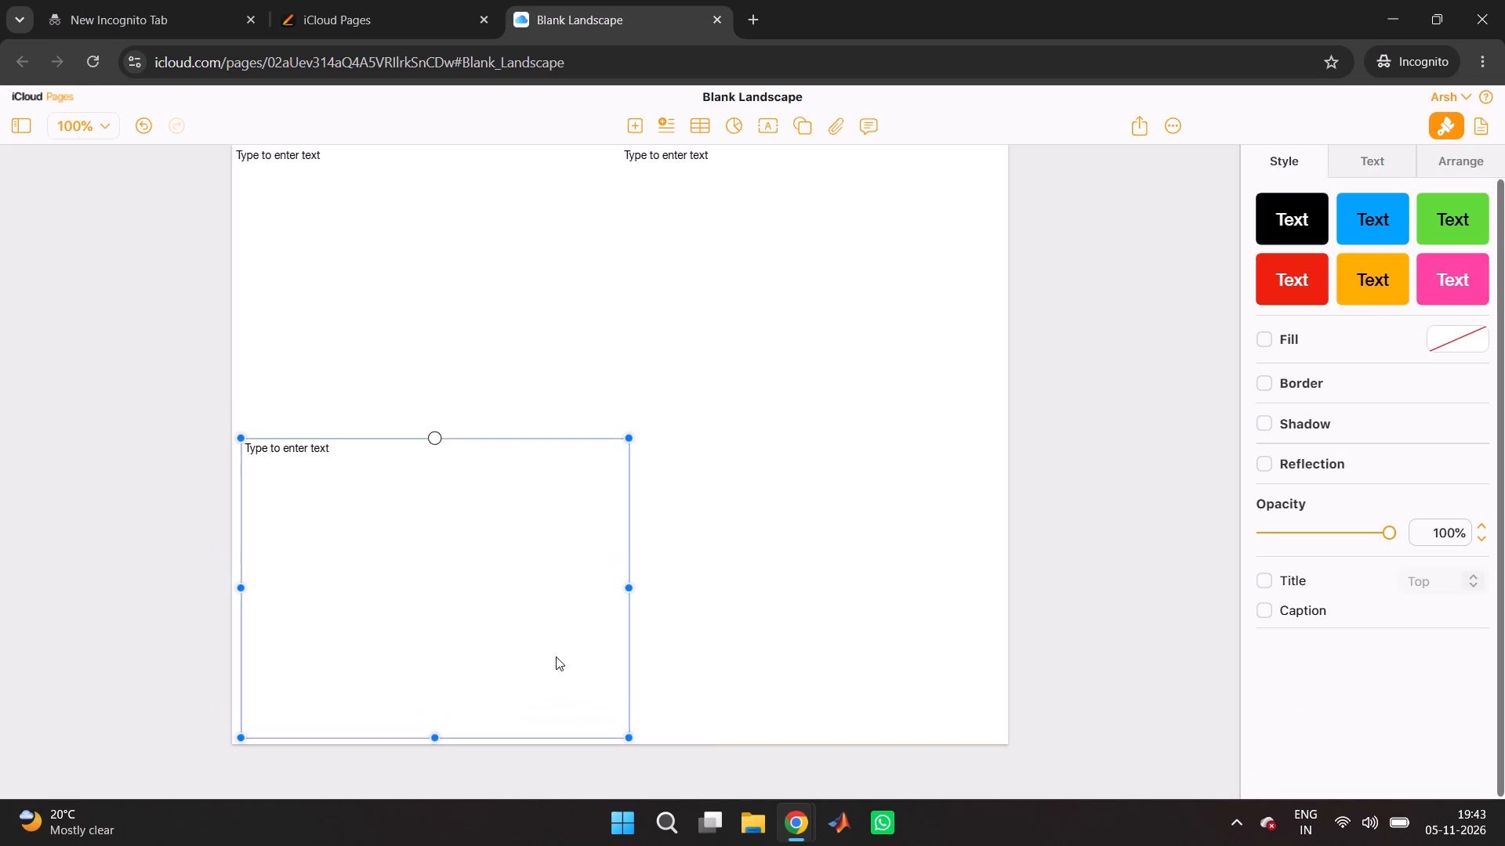
{"action": "left_click_drag", "start_coordinate": [556, 656], "coordinate": [552, 658]}
Duplicate the lower-left text box and place the copy in the lower-right quarter of the page.
{"action": "key", "text": "ctrl+c"}
{"action": "key", "text": "ctrl+v"}
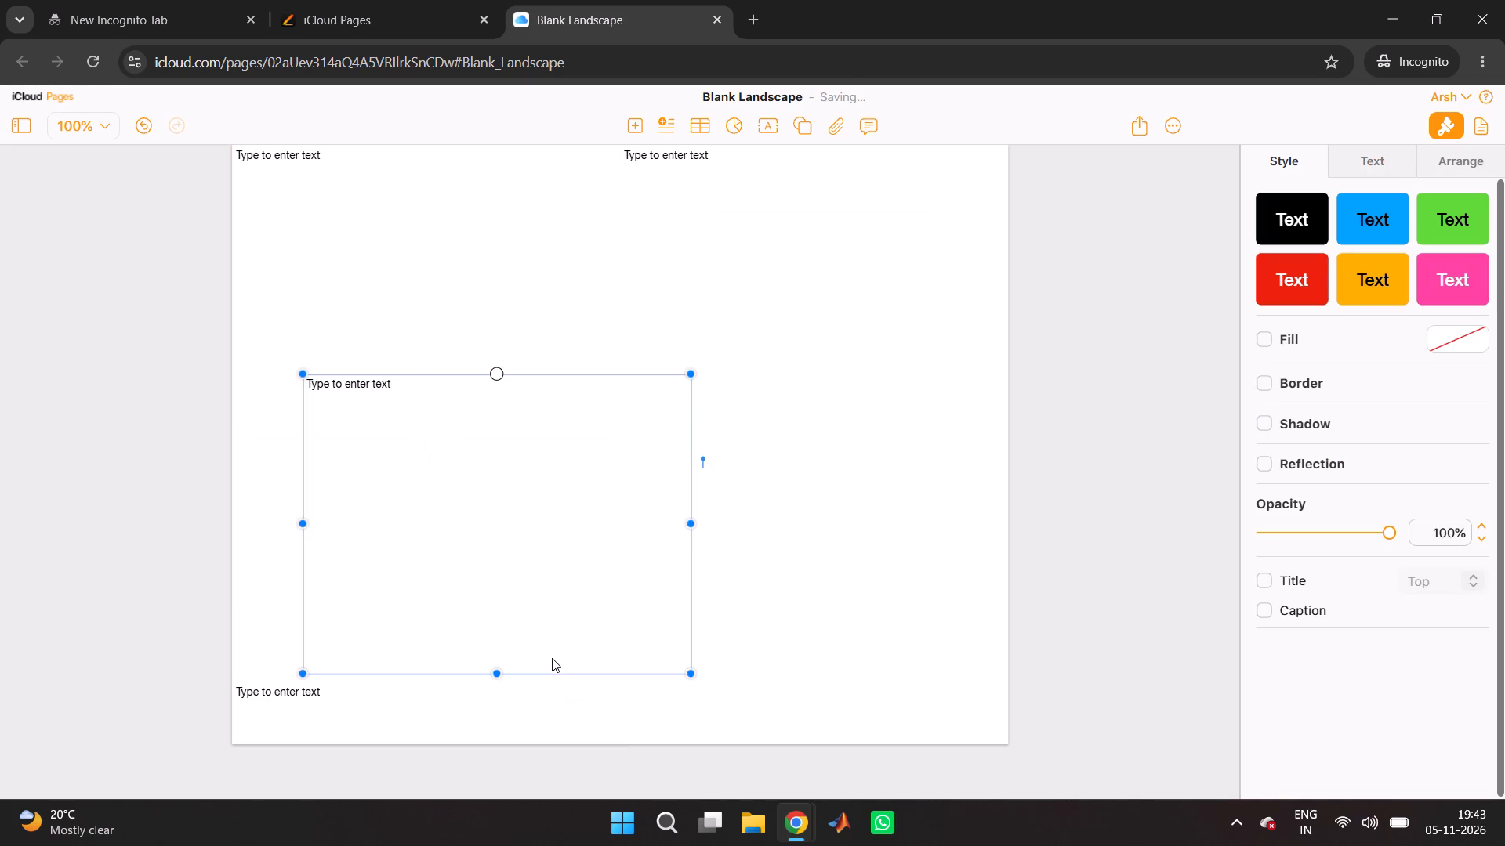
{"action": "left_click_drag", "start_coordinate": [603, 505], "coordinate": [916, 571]}
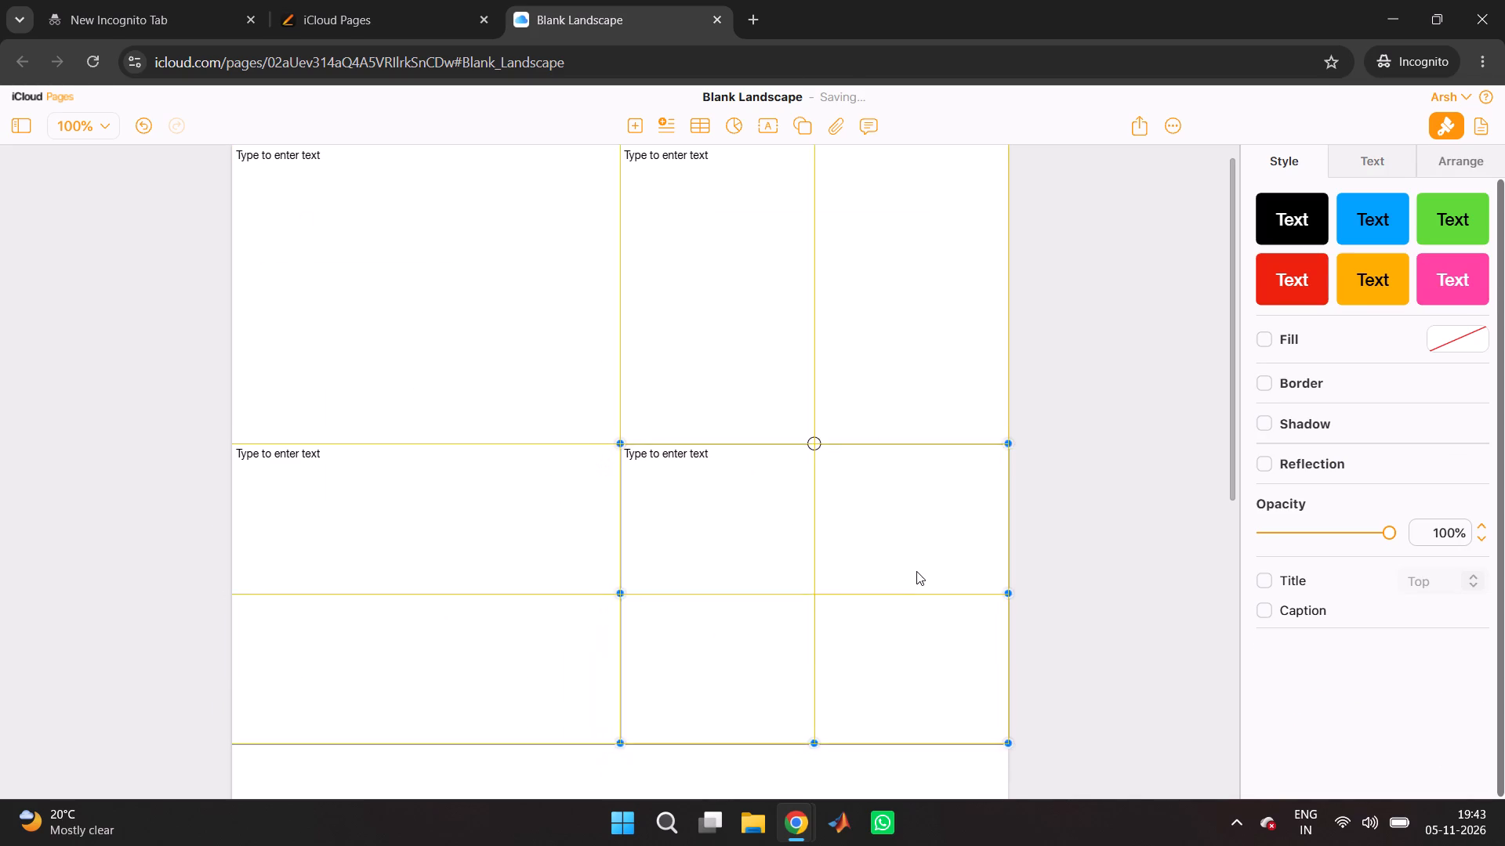
{"action": "left_click_drag", "start_coordinate": [916, 571], "coordinate": [916, 578]}
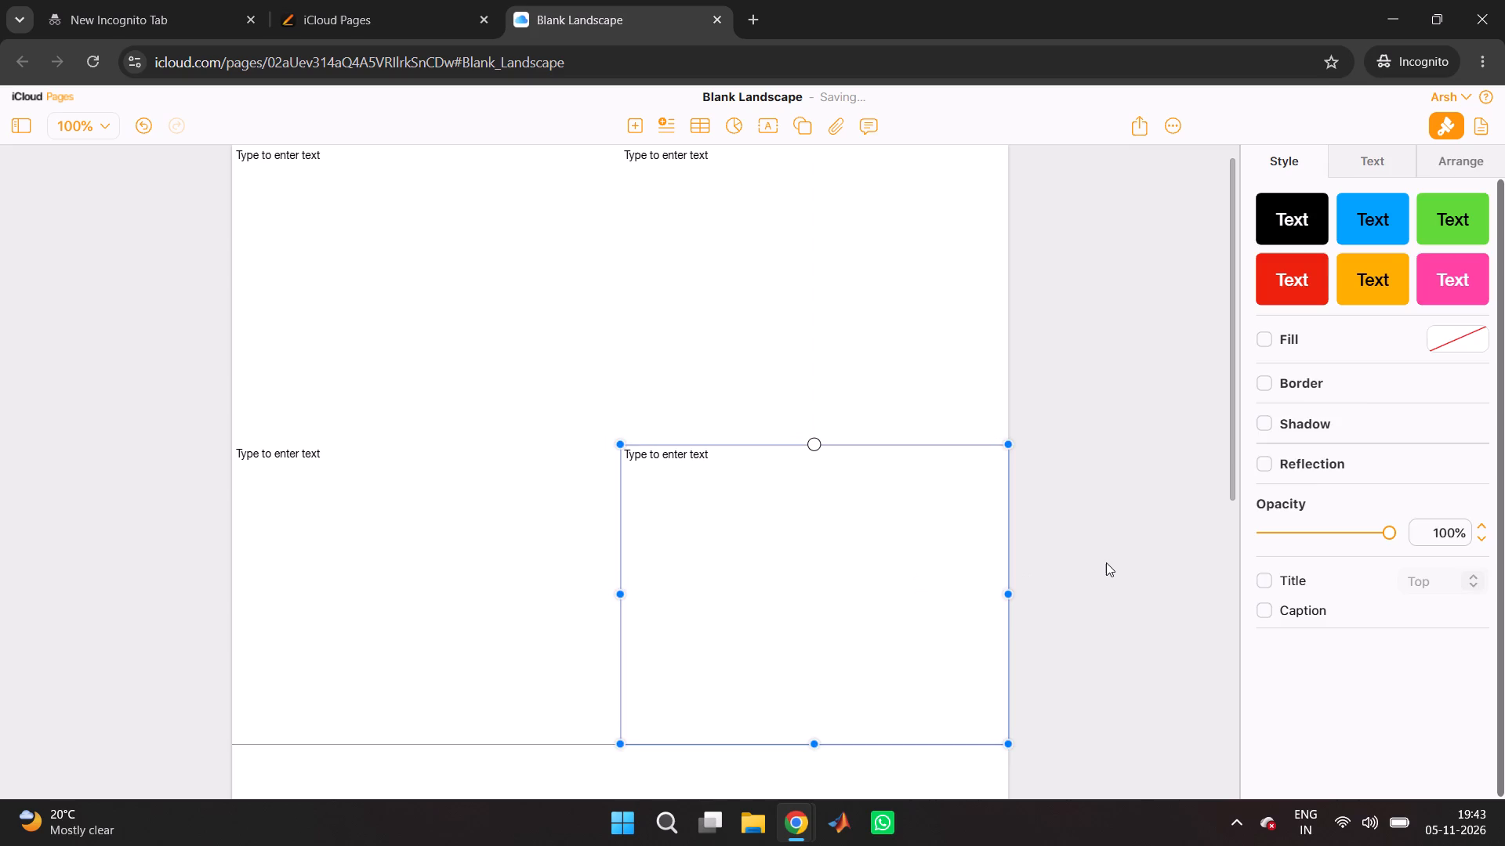
{"action": "left_click", "coordinate": [1106, 562]}
Replace the placeholder text in the upper-left text box with the label "PRODUCT NAME: ".
{"action": "left_click", "coordinate": [461, 226]}
{"action": "double_click", "coordinate": [386, 178]}
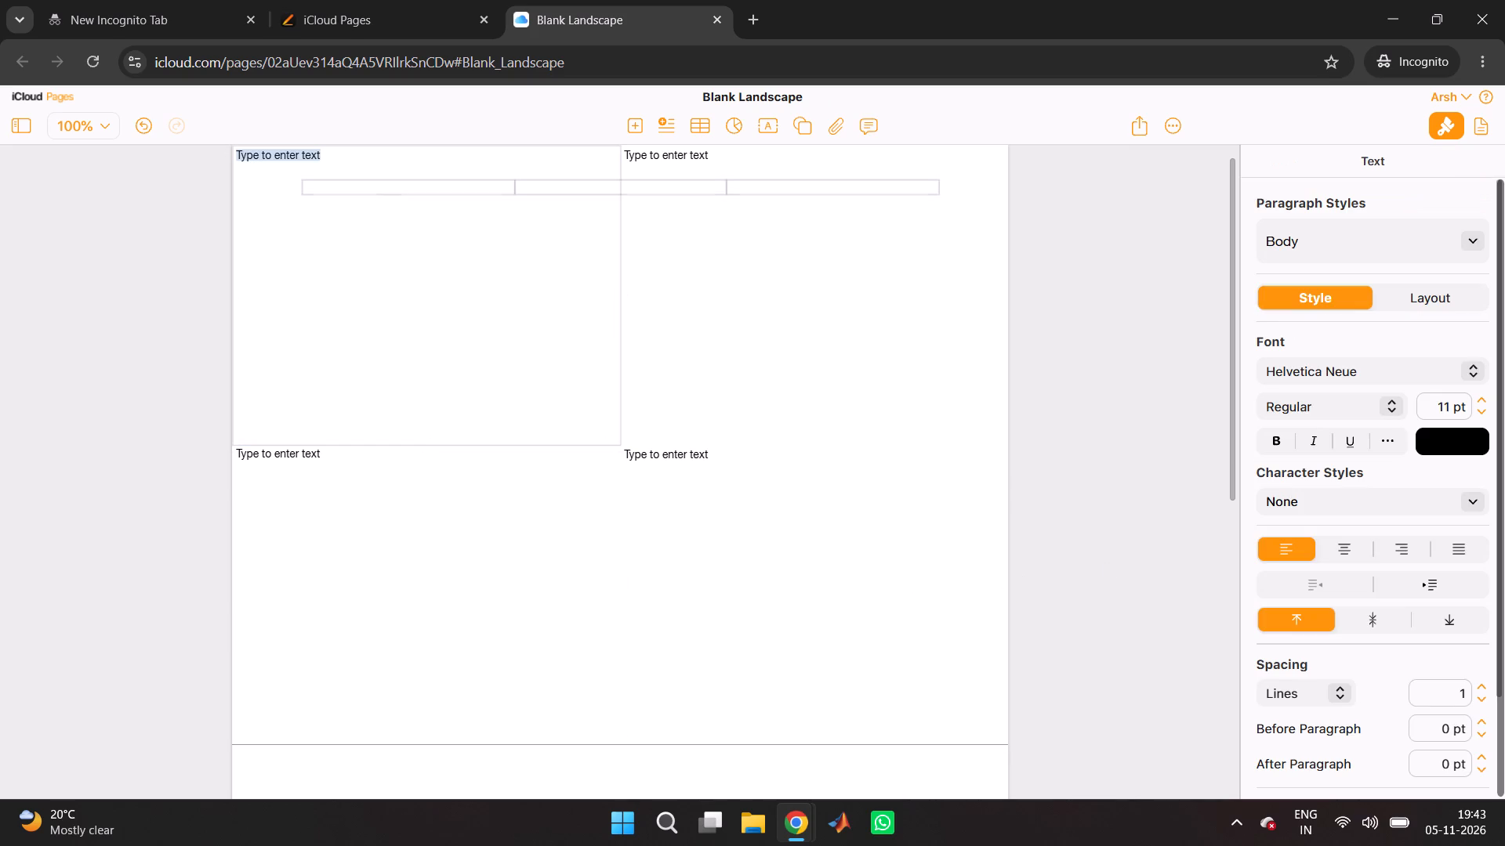
{"action": "key", "text": "ctrl+a"}
{"action": "key", "text": "BackSpace"}
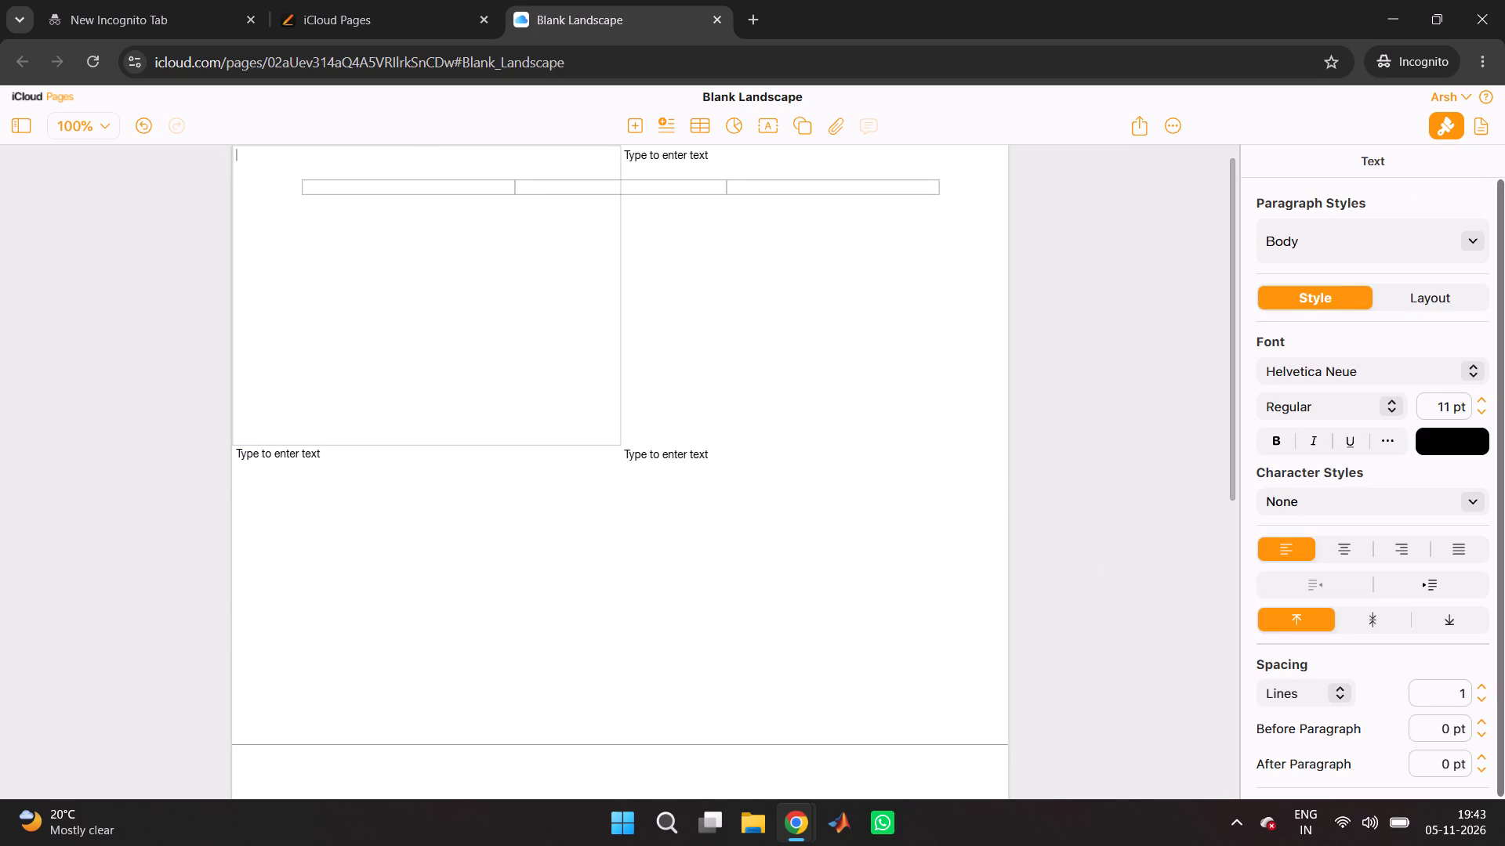
{"action": "type", "text": "PRODUCT NAME"}
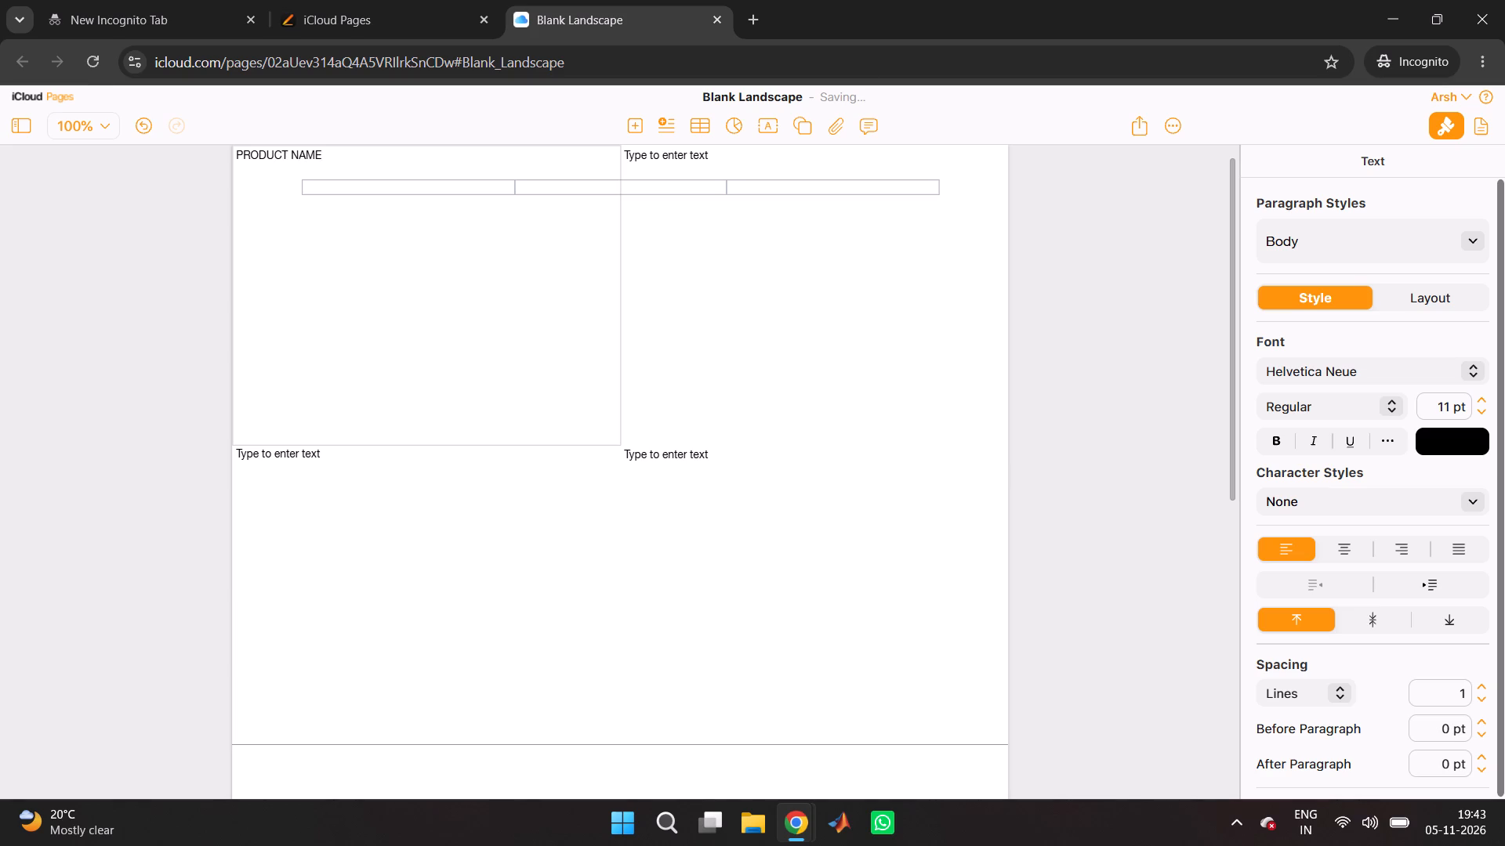
{"action": "key", "text": "semicolon"}
{"action": "key", "text": "BackSpace"}
{"action": "type", "text": ":"}
{"action": "key", "text": "space"}
Enter "DOXINOL W&D" in capitals as the product name after the label.
{"action": "type", "text": "doxinol"}
{"action": "key", "text": "BackSpace"}
{"action": "key", "text": "BackSpace"}
{"action": "key", "text": "BackSpace"}
{"action": "key", "text": "BackSpace"}
{"action": "key", "text": "BackSpace"}
{"action": "key", "text": "BackSpace"}
{"action": "key", "text": "BackSpace"}
{"action": "type", "text": "DOXINOL"}
{"action": "key", "text": "space"}
{"action": "type", "text": "W"}
{"action": "type", "text": "&D"}
Add a second line reading "PRODUCT CODE: W&D004" below the product name.
{"action": "key", "text": "Return"}
{"action": "type", "text": "PRD"}
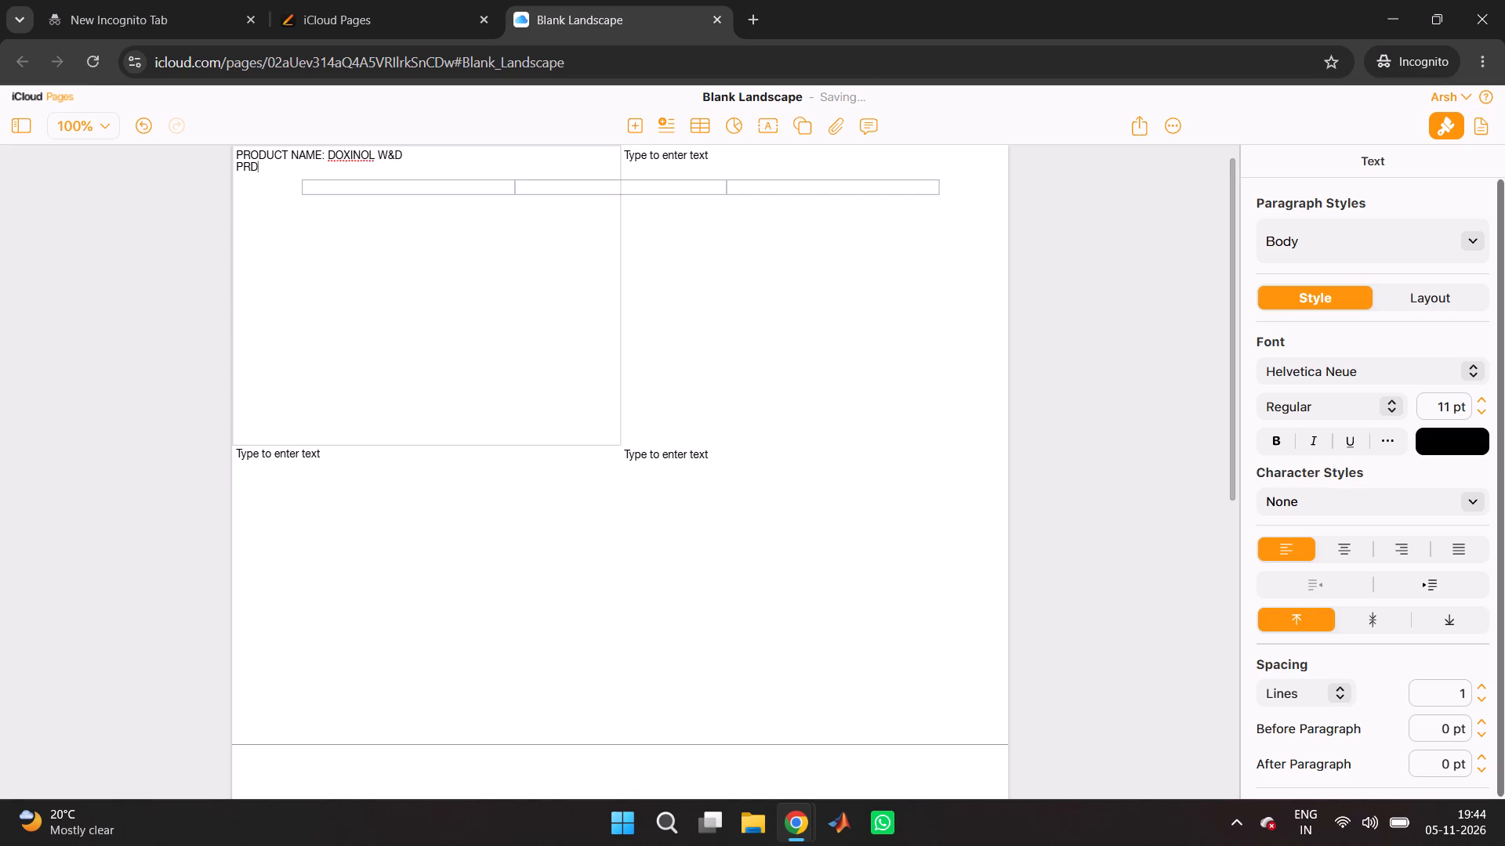
{"action": "key", "text": "BackSpace"}
{"action": "type", "text": "ODUCT"}
{"action": "key", "text": "space"}
{"action": "type", "text": "CODE"}
{"action": "key", "text": "semicolon"}
{"action": "key", "text": "BackSpace"}
{"action": "key", "text": "shift+l"}
{"action": "key", "text": "BackSpace"}
{"action": "type", "text": ":"}
{"action": "key", "text": "space"}
{"action": "key", "text": "shift+ampersand"}
{"action": "type", "text": "D004"}
Leave a blank line below the product code and add the line "BATCH NO.: D908".
{"action": "key", "text": "Return"}
{"action": "key", "text": "Return"}
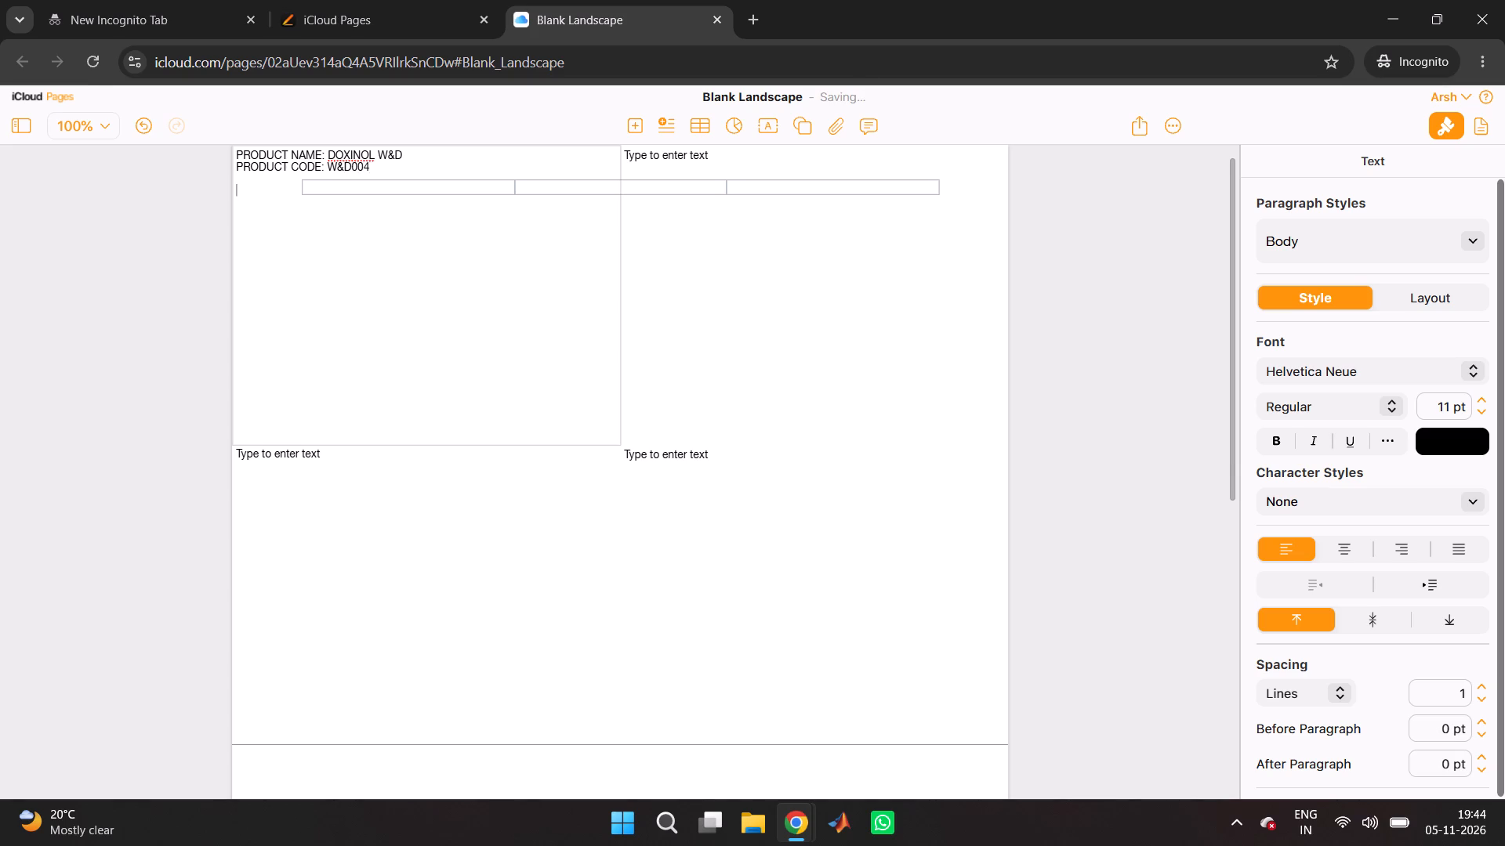
{"action": "type", "text": "BATH"}
{"action": "key", "text": "BackSpace"}
{"action": "type", "text": "CH N"}
{"action": "key", "text": "o"}
{"action": "type", "text": ">:"}
{"action": "key", "text": "BackSpace"}
{"action": "key", "text": "BackSpace"}
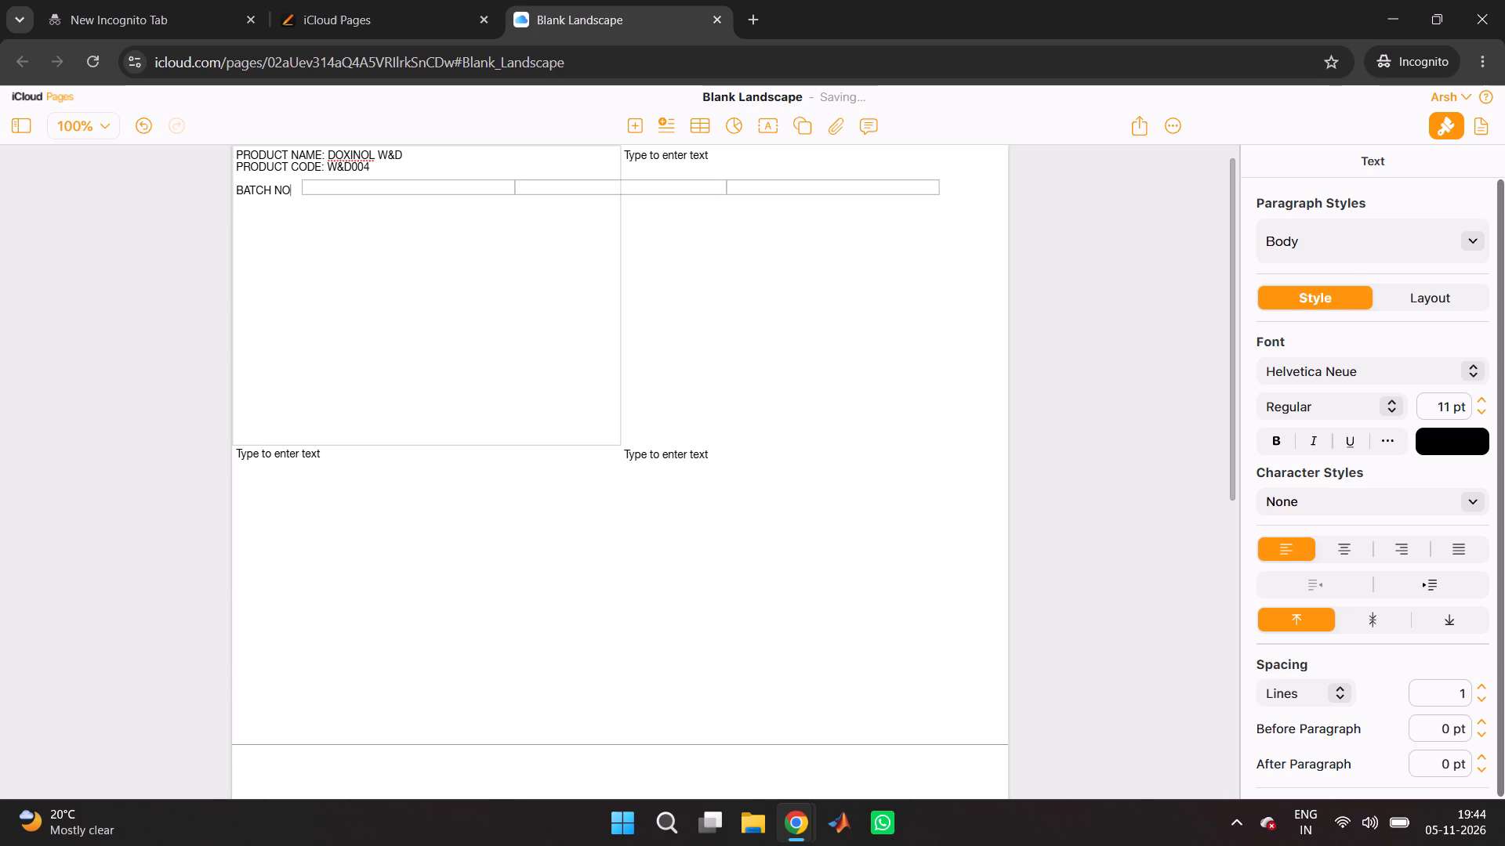
{"action": "key", "text": "period"}
{"action": "key", "text": "shift+colon"}
{"action": "key", "text": "space"}
{"action": "key", "text": "d"}
{"action": "type", "text": "908"}
Append the note "(USE BEST BEFORE 24 MONTHS)" after the batch number on the same line.
{"action": "key", "text": "shift+parenleft"}
{"action": "key", "text": "BackSpace"}
{"action": "key", "text": "space"}
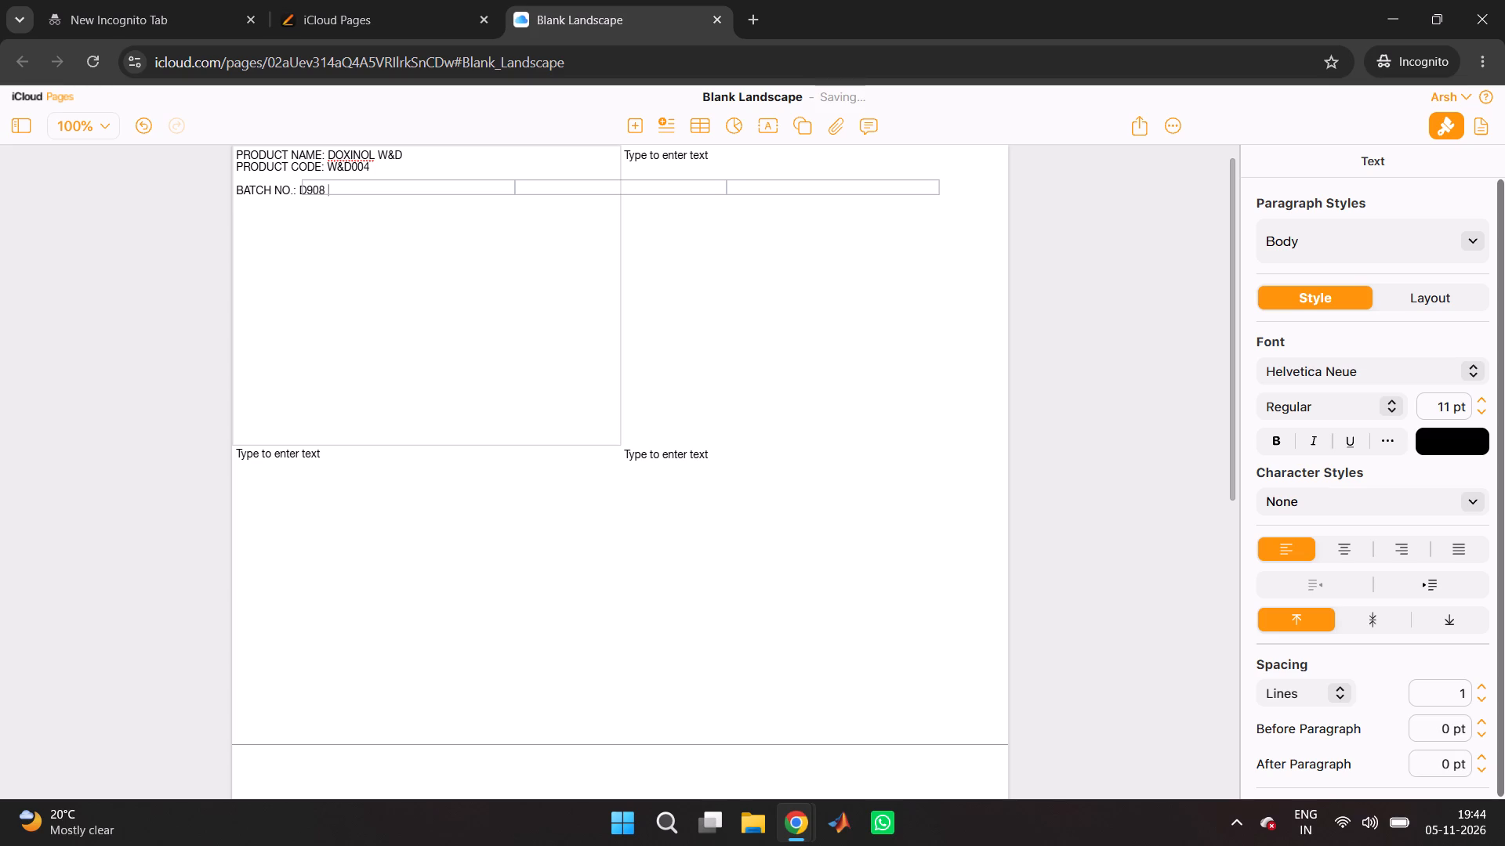
{"action": "type", "text": "(USE BEST BEFORE"}
{"action": "key", "text": "space"}
{"action": "type", "text": "24 MONTHS"}
{"action": "key", "text": "space"}
{"action": "key", "text": "BackSpace"}
{"action": "key", "text": "shift+parenright"}
Add the line "MONTH OF MANUFACTURING: OCT-2026" directly below the batch number line.
{"action": "key", "text": "Return"}
{"action": "key", "text": "Return"}
{"action": "key", "text": "BackSpace"}
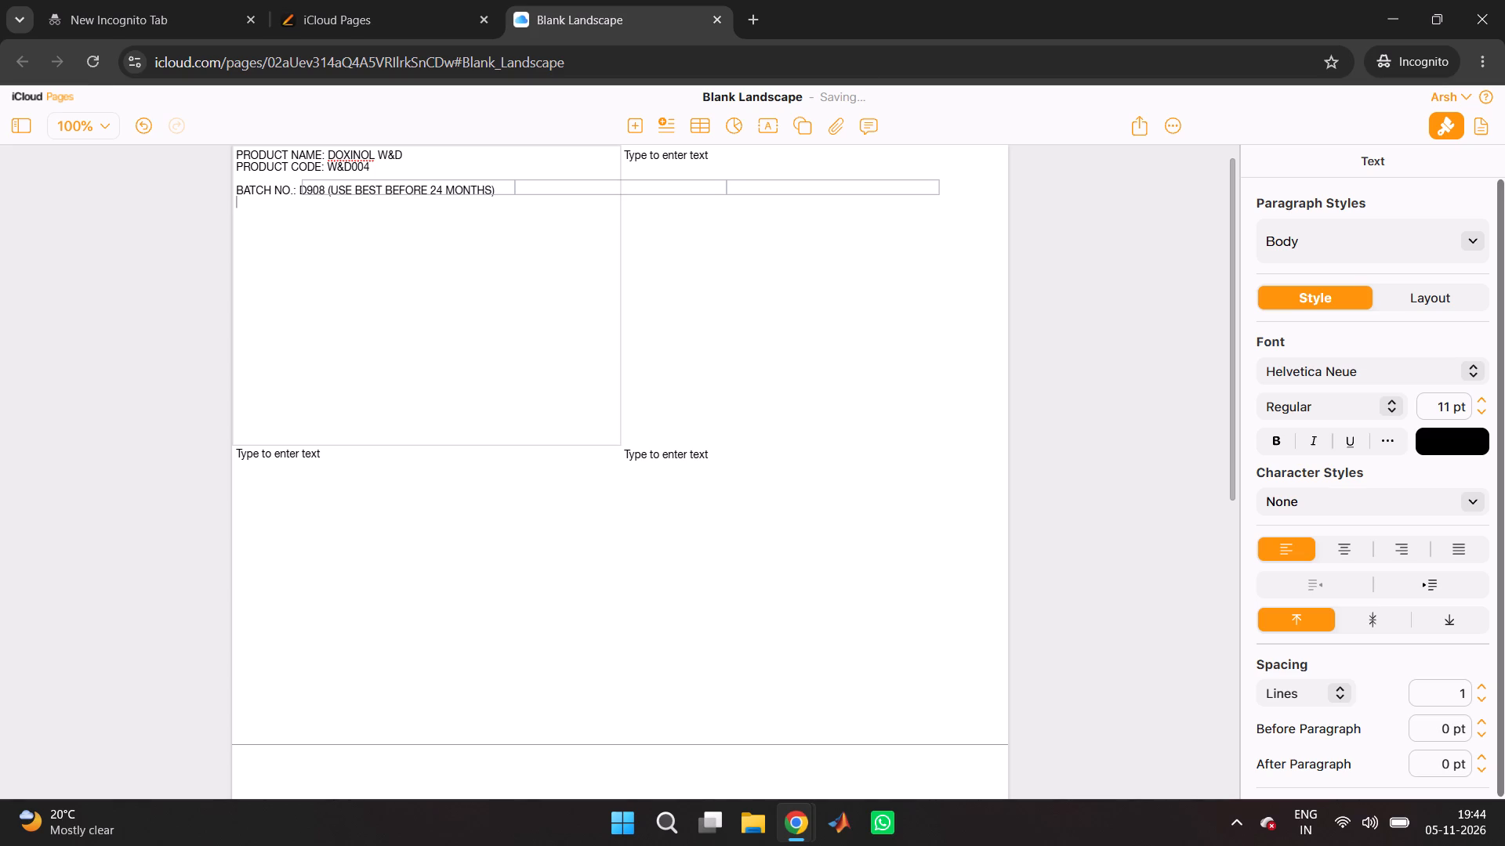
{"action": "type", "text": "MONTH"}
{"action": "key", "text": "space"}
{"action": "type", "text": "OF MN"}
{"action": "key", "text": "BackSpace"}
{"action": "type", "text": "ANU"}
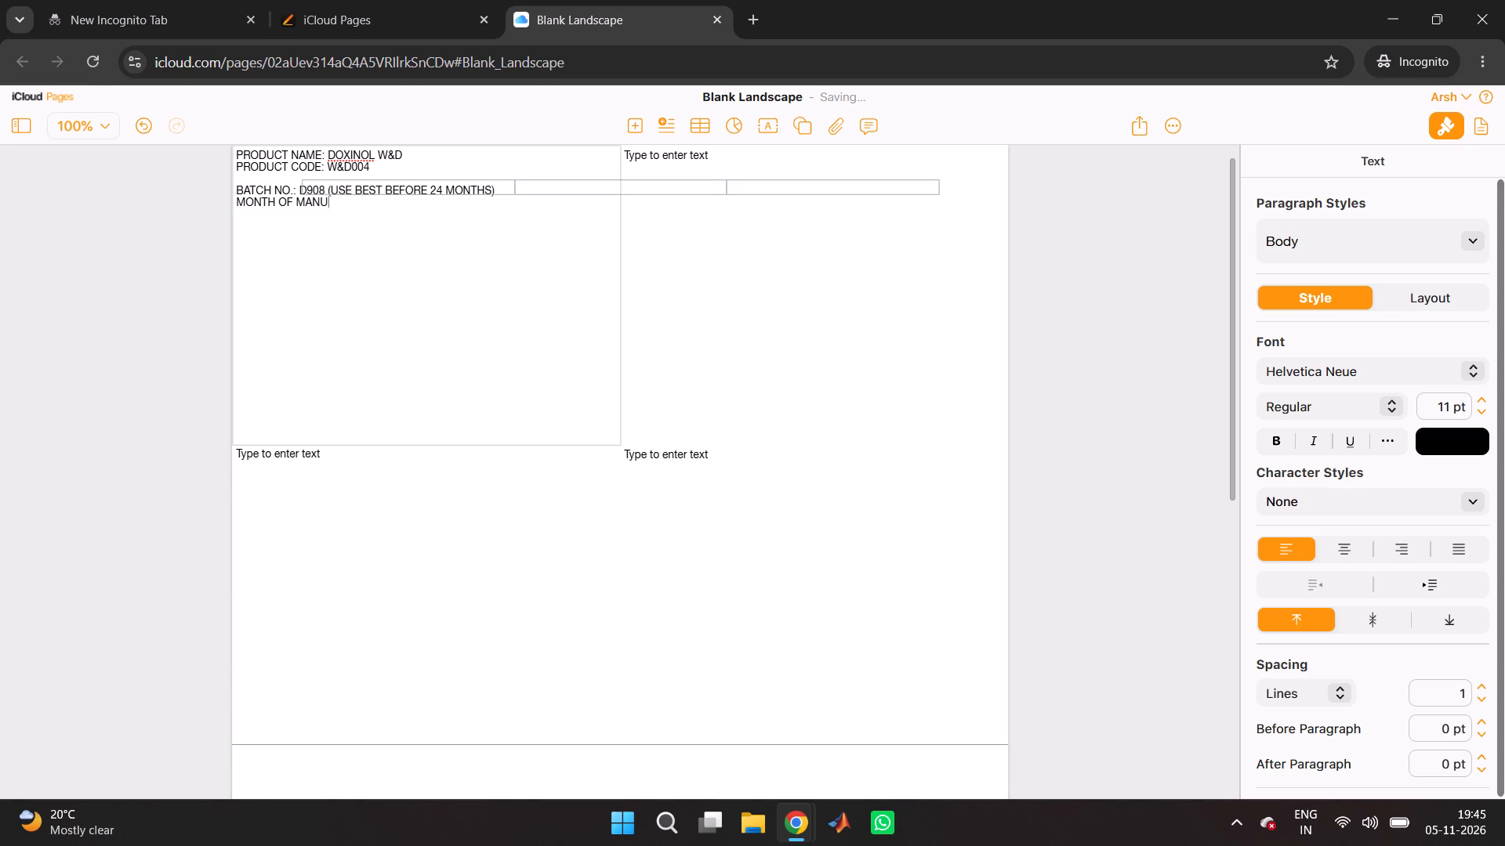
{"action": "key", "text": "BackSpace"}
{"action": "key", "text": "u"}
{"action": "type", "text": "FACTURING"}
{"action": "key", "text": "space"}
{"action": "key", "text": "BackSpace"}
{"action": "key", "text": "shift+colon"}
{"action": "key", "text": "space"}
{"action": "type", "text": "OCT-2026"}
Add the line "NET WEIGHT: 25.00 KG" directly below the month of manufacturing line.
{"action": "key", "text": "Return"}
{"action": "type", "text": "NET WE"}
{"action": "key", "text": "BackSpace"}
{"action": "type", "text": "EIG"}
{"action": "type", "text": "HT:"}
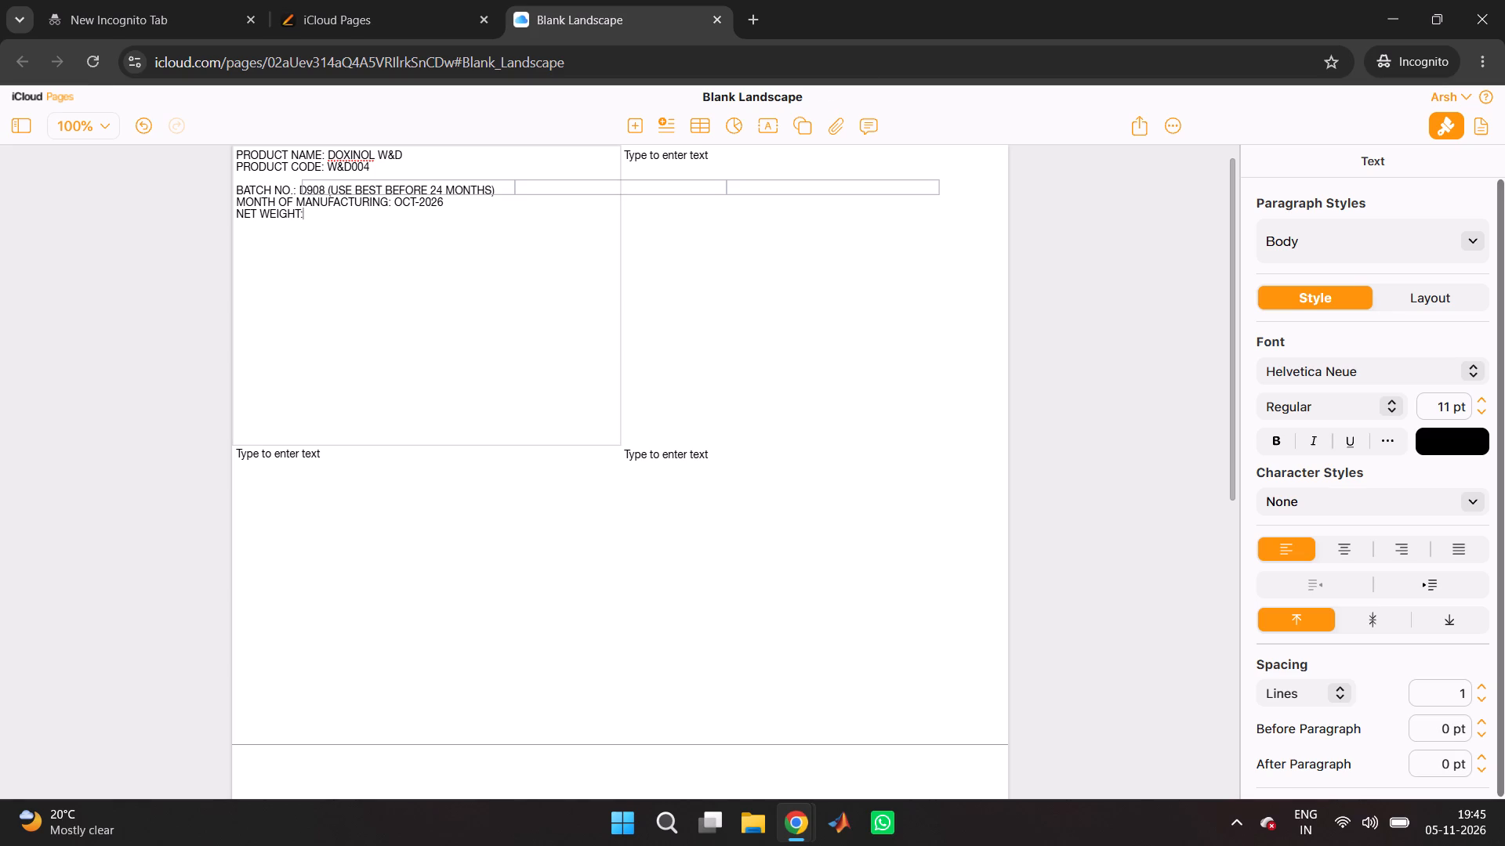
{"action": "type", "text": "25.00"}
{"action": "key", "text": "space"}
{"action": "key", "text": "BackSpace"}
{"action": "key", "text": "BackSpace"}
{"action": "key", "text": "BackSpace"}
{"action": "key", "text": "BackSpace"}
{"action": "key", "text": "BackSpace"}
{"action": "key", "text": "BackSpace"}
{"action": "key", "text": "space"}
{"action": "type", "text": "25.00 KG"}
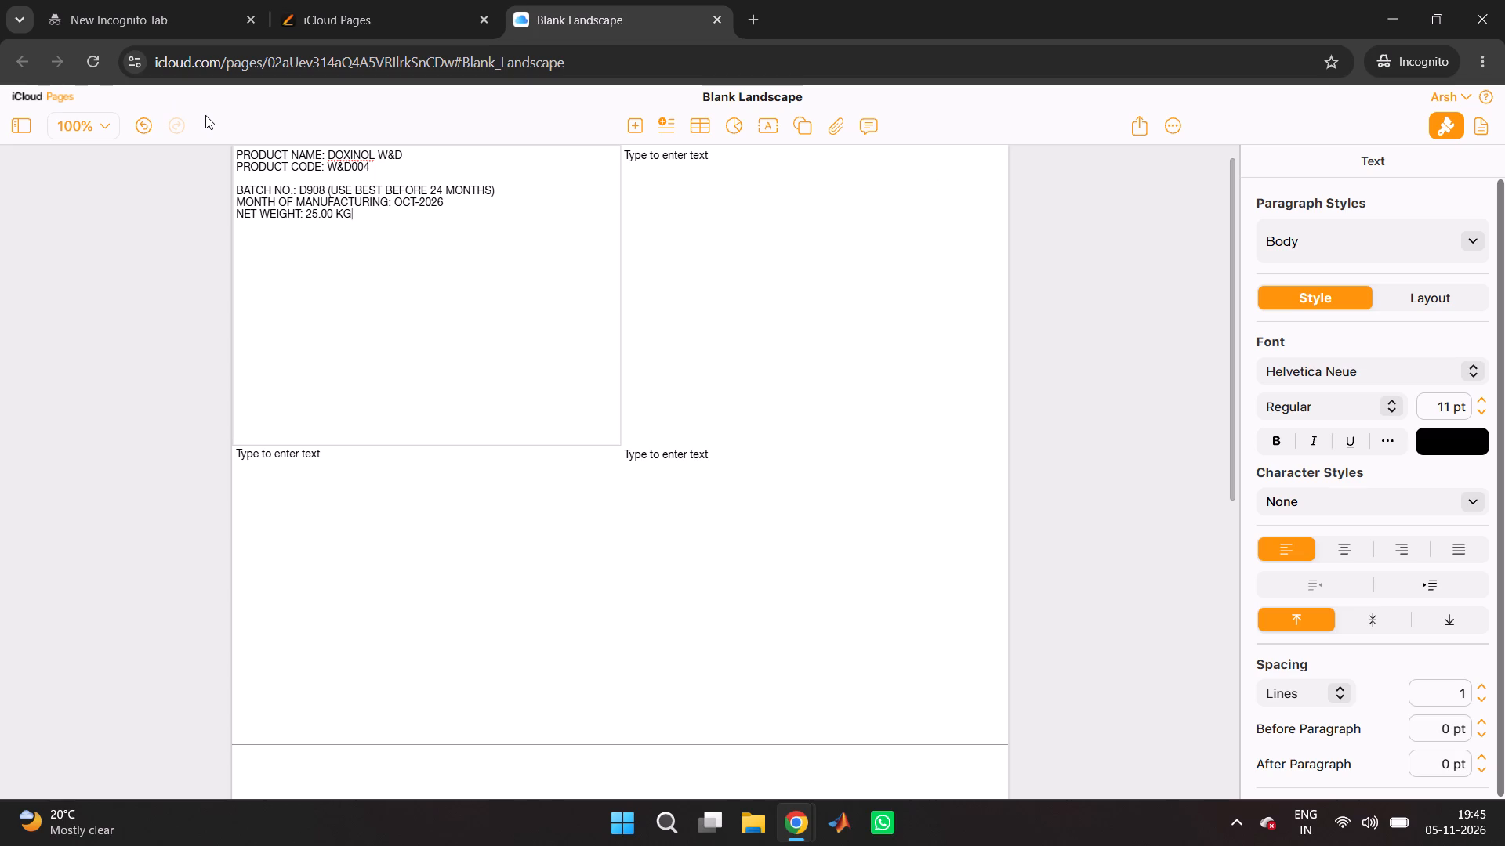
Turn off both the header and the footer for the document.
{"action": "left_click_drag", "start_coordinate": [234, 152], "coordinate": [382, 164]}
{"action": "left_click", "coordinate": [382, 165]}
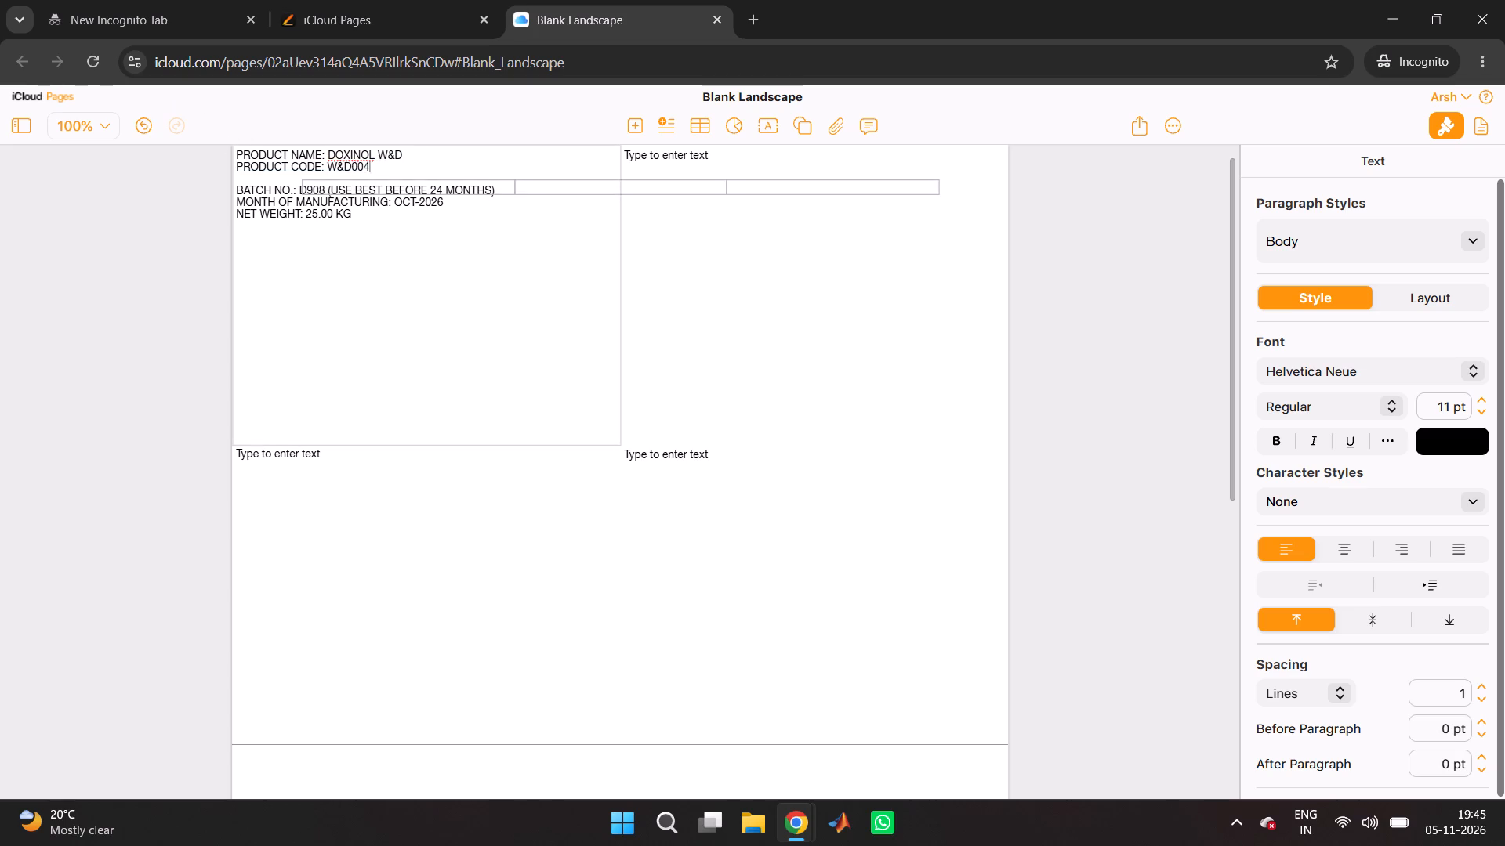
{"action": "left_click", "coordinate": [1478, 128]}
{"action": "left_click", "coordinate": [1278, 416]}
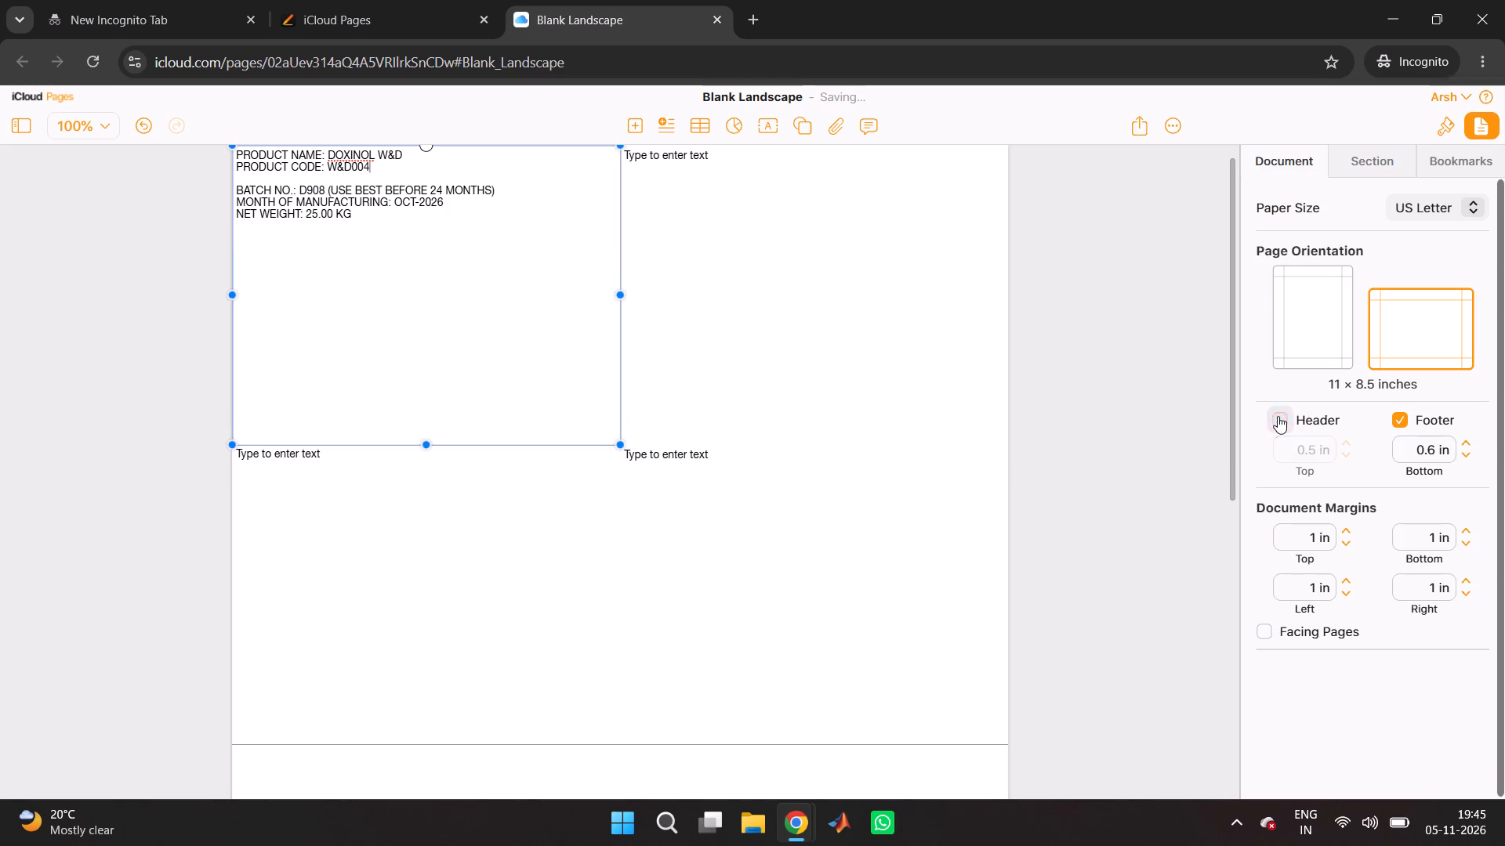
{"action": "left_click", "coordinate": [1413, 417]}
Format the product name and product code lines in bold at 22 pt.
{"action": "left_click", "coordinate": [510, 246]}
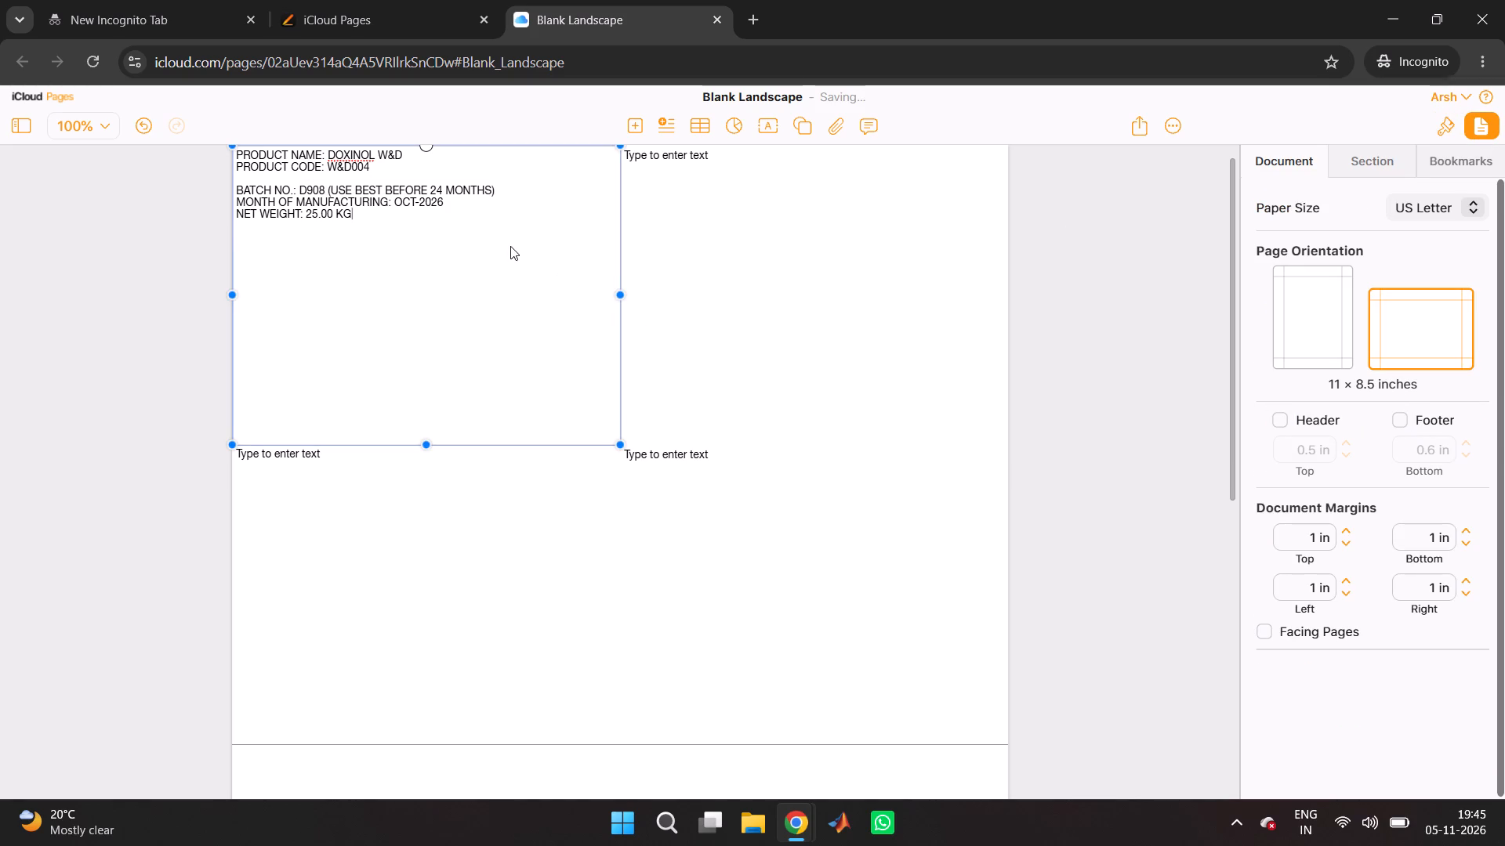
{"action": "left_click", "coordinate": [364, 211]}
{"action": "double_click", "coordinate": [349, 213]}
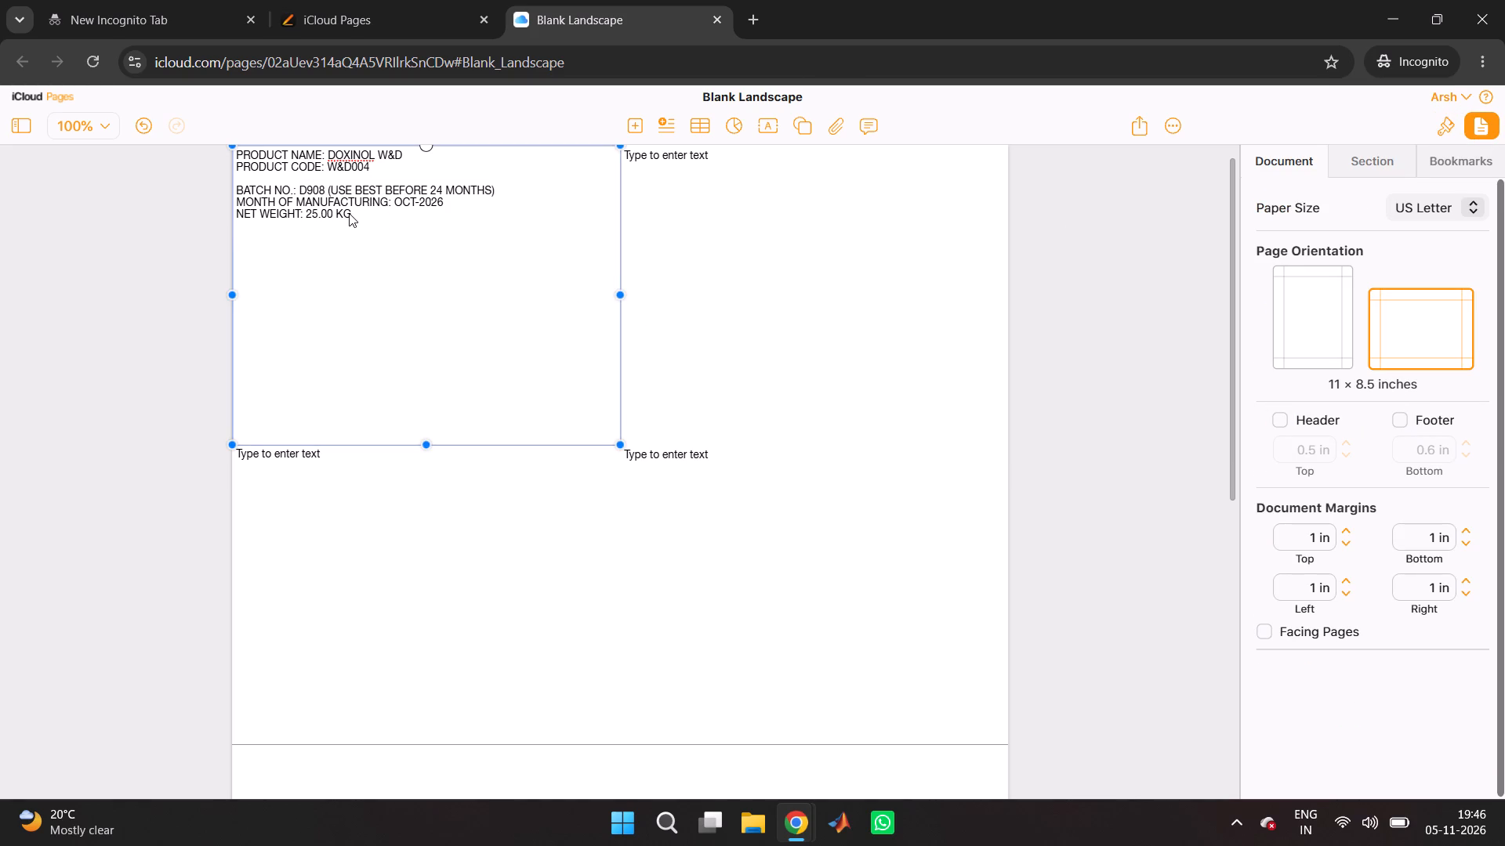
{"action": "double_click", "coordinate": [357, 213]}
{"action": "left_click", "coordinate": [1458, 139]}
{"action": "left_click", "coordinate": [372, 214]}
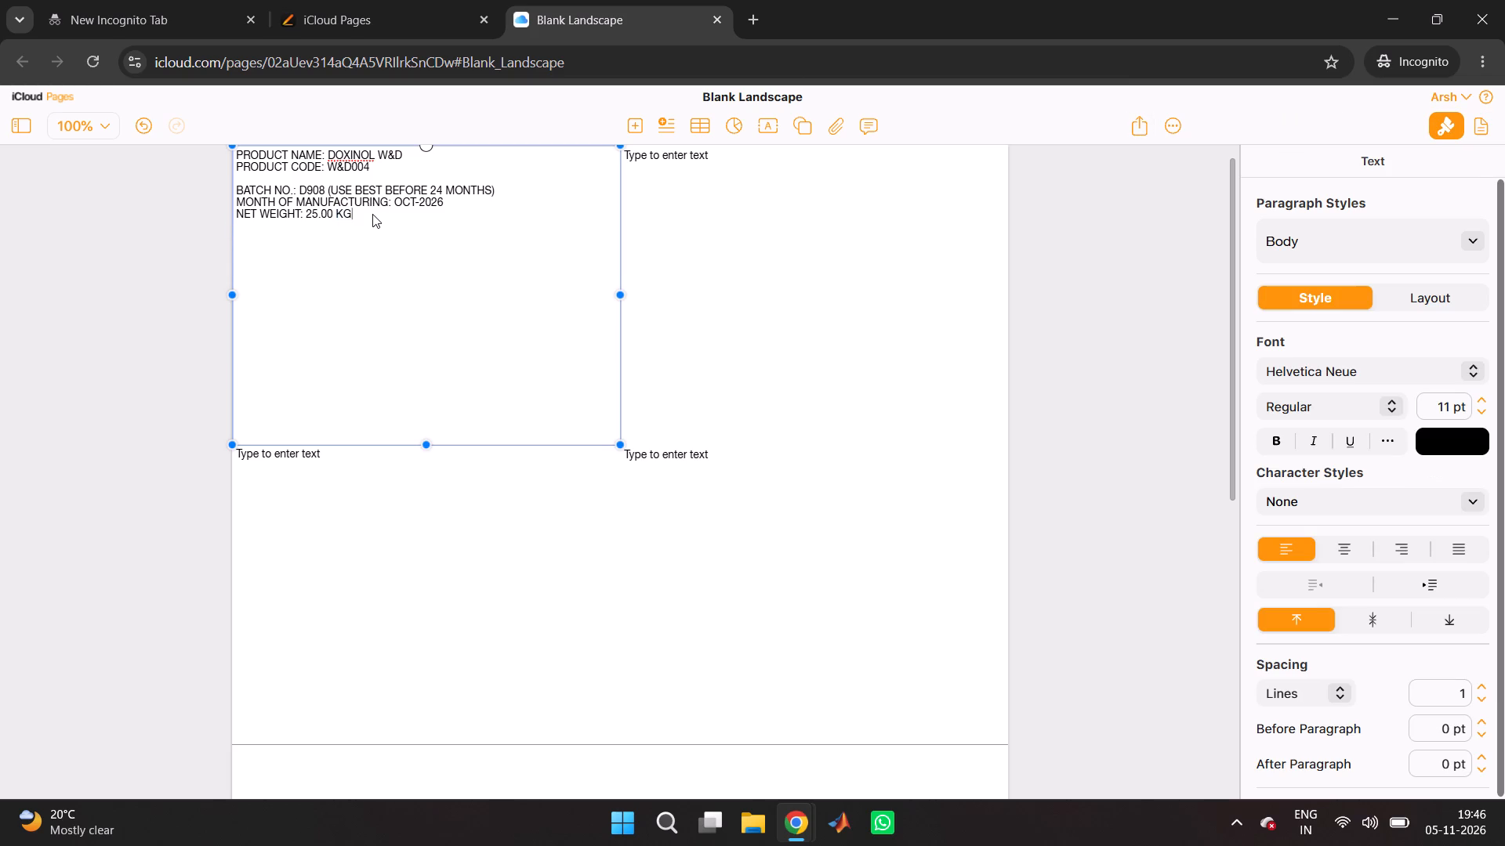
{"action": "triple_click", "coordinate": [372, 214]}
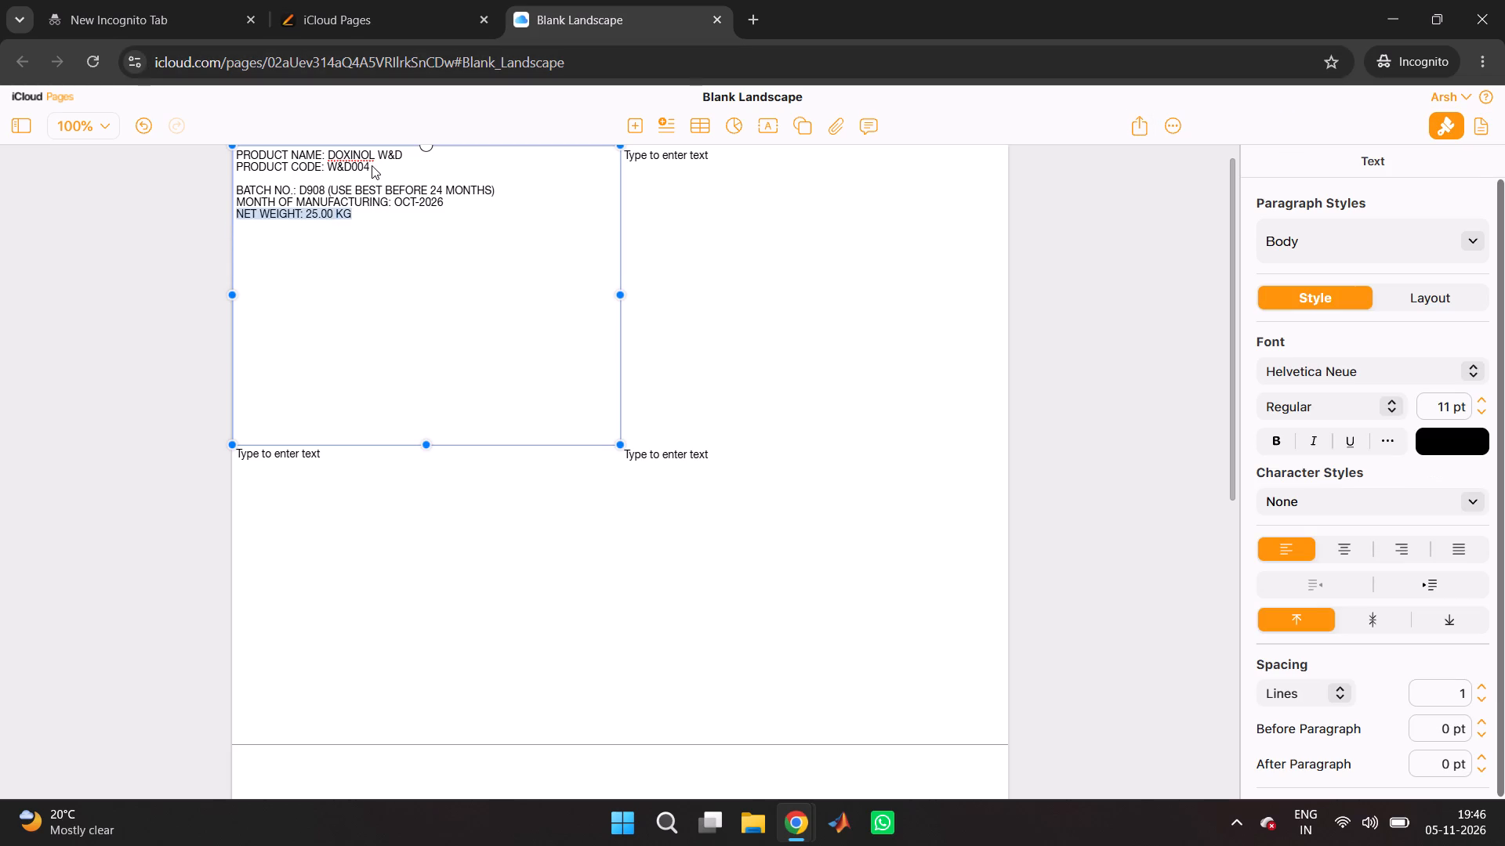
{"action": "left_click", "coordinate": [368, 165]}
{"action": "left_click_drag", "start_coordinate": [368, 165], "coordinate": [238, 142]}
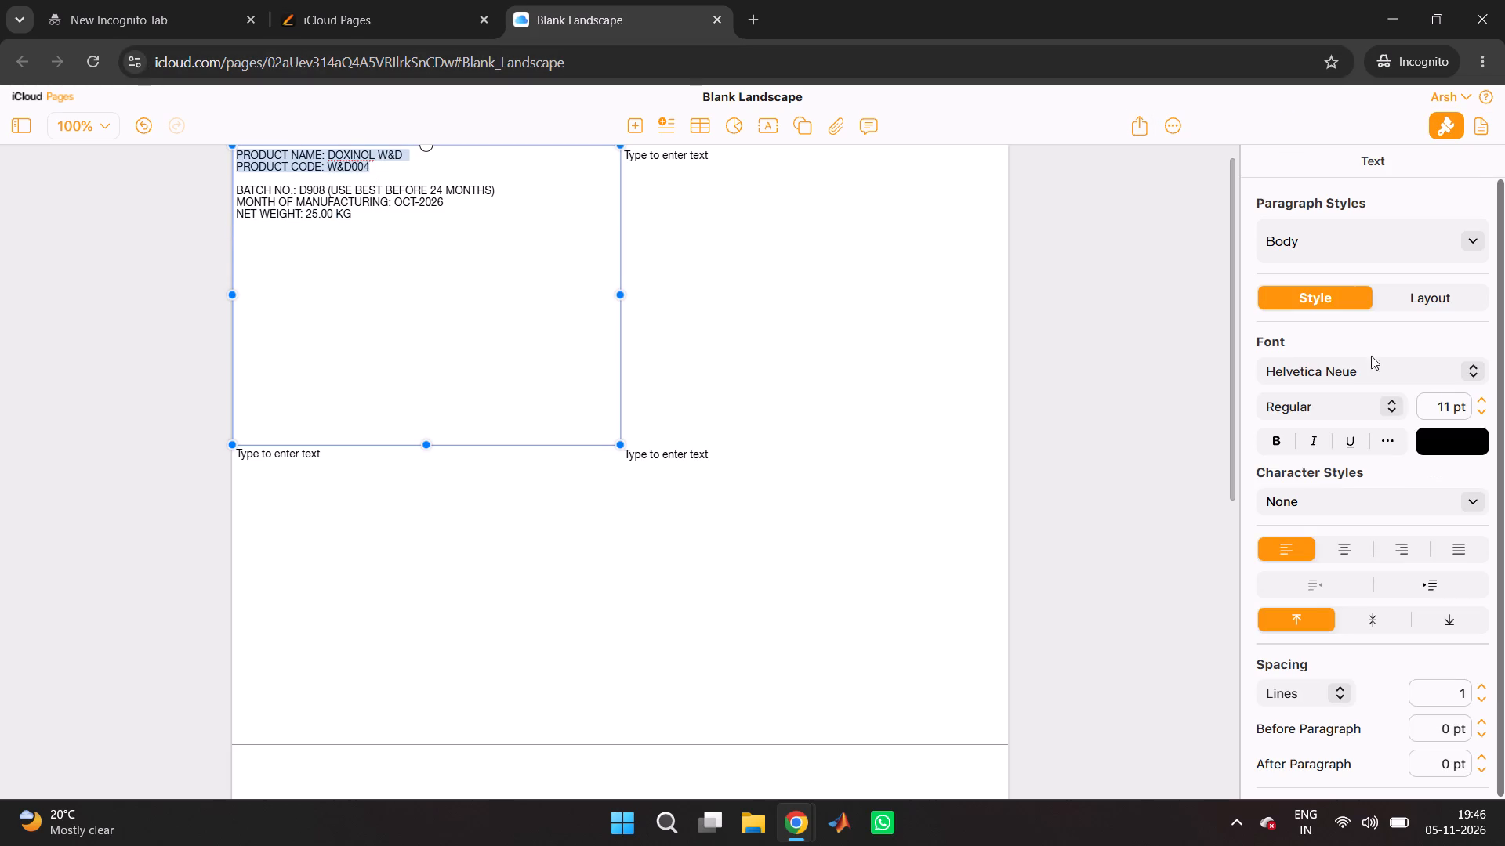
{"action": "triple_click", "coordinate": [1480, 397]}
{"action": "triple_click", "coordinate": [1480, 397]}
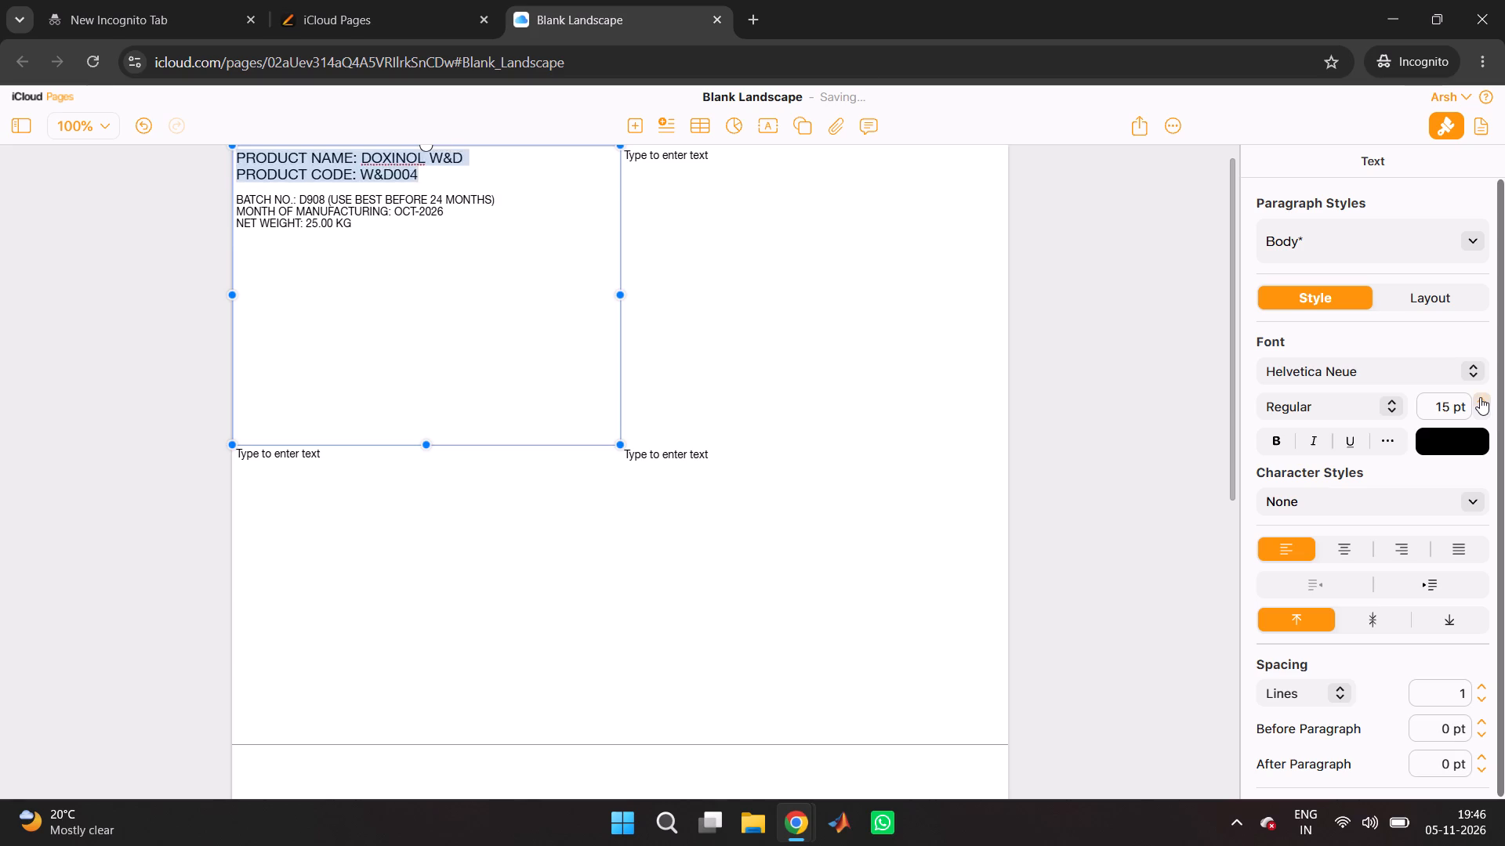
{"action": "triple_click", "coordinate": [1480, 397]}
{"action": "triple_click", "coordinate": [1480, 397]}
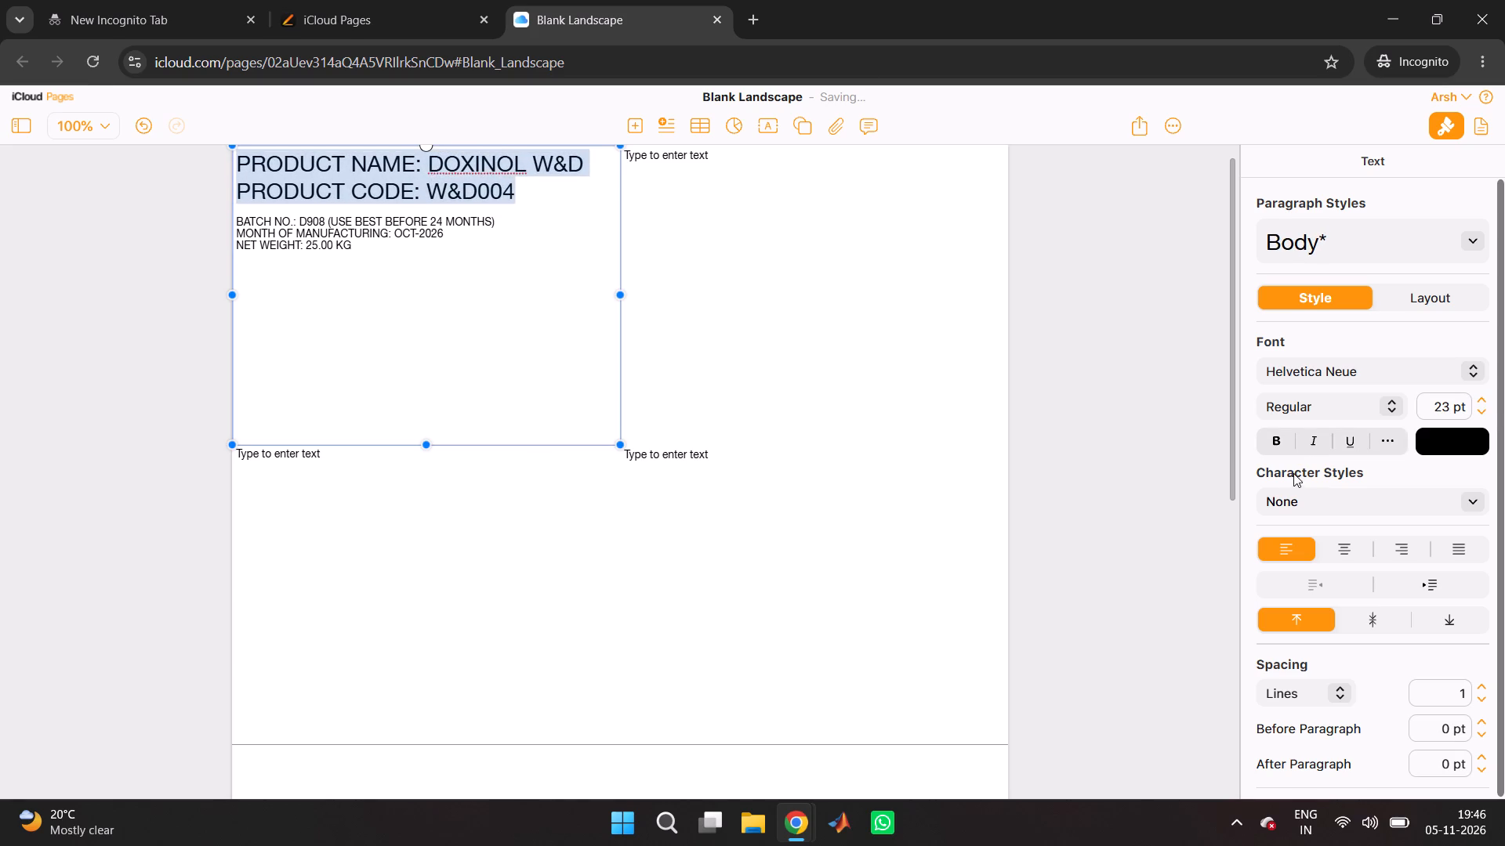
{"action": "left_click", "coordinate": [1267, 443]}
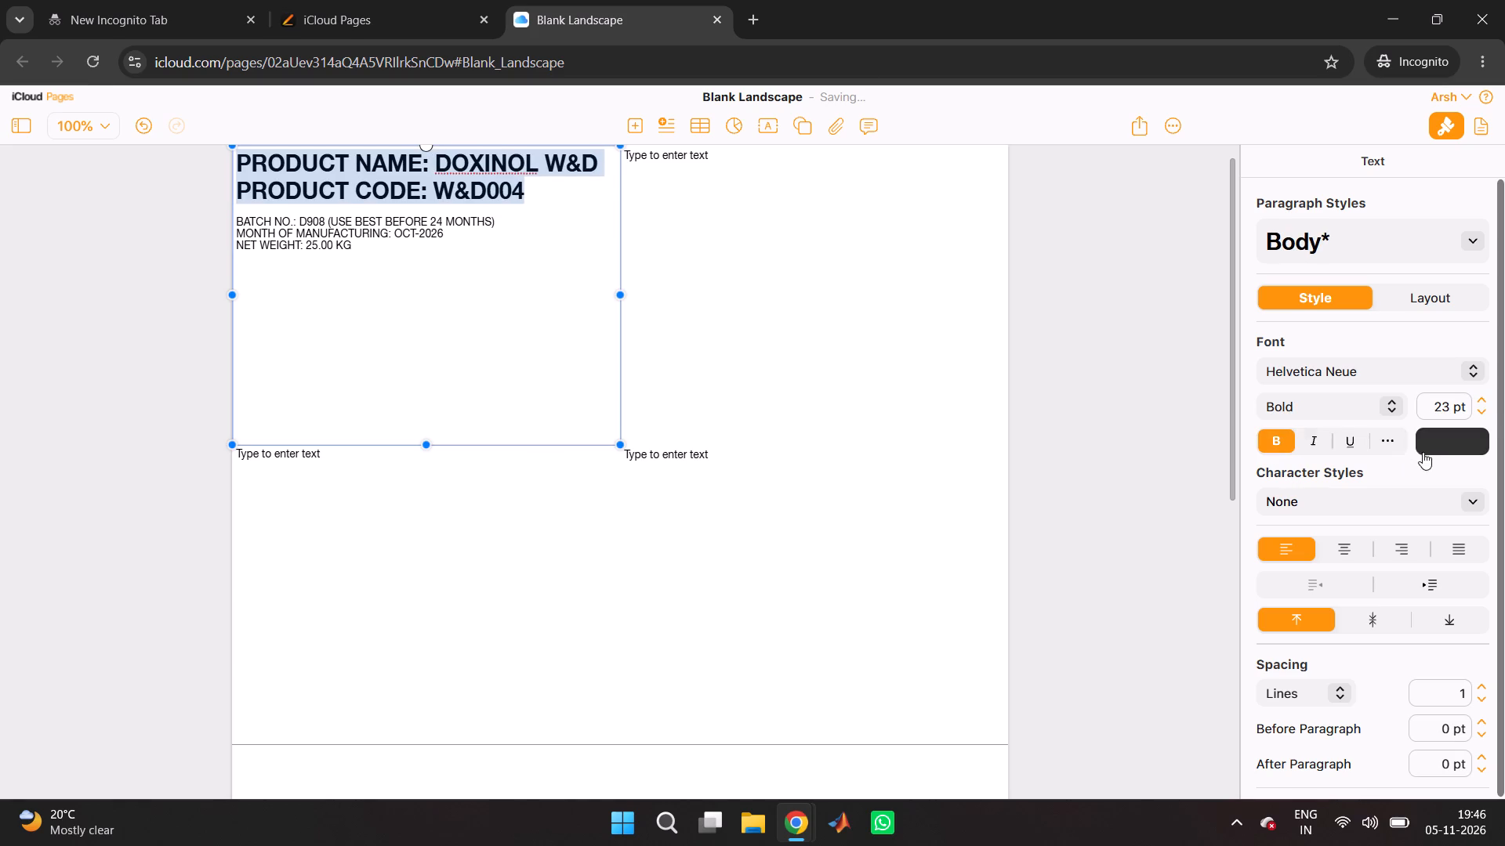
{"action": "left_click", "coordinate": [1490, 417]}
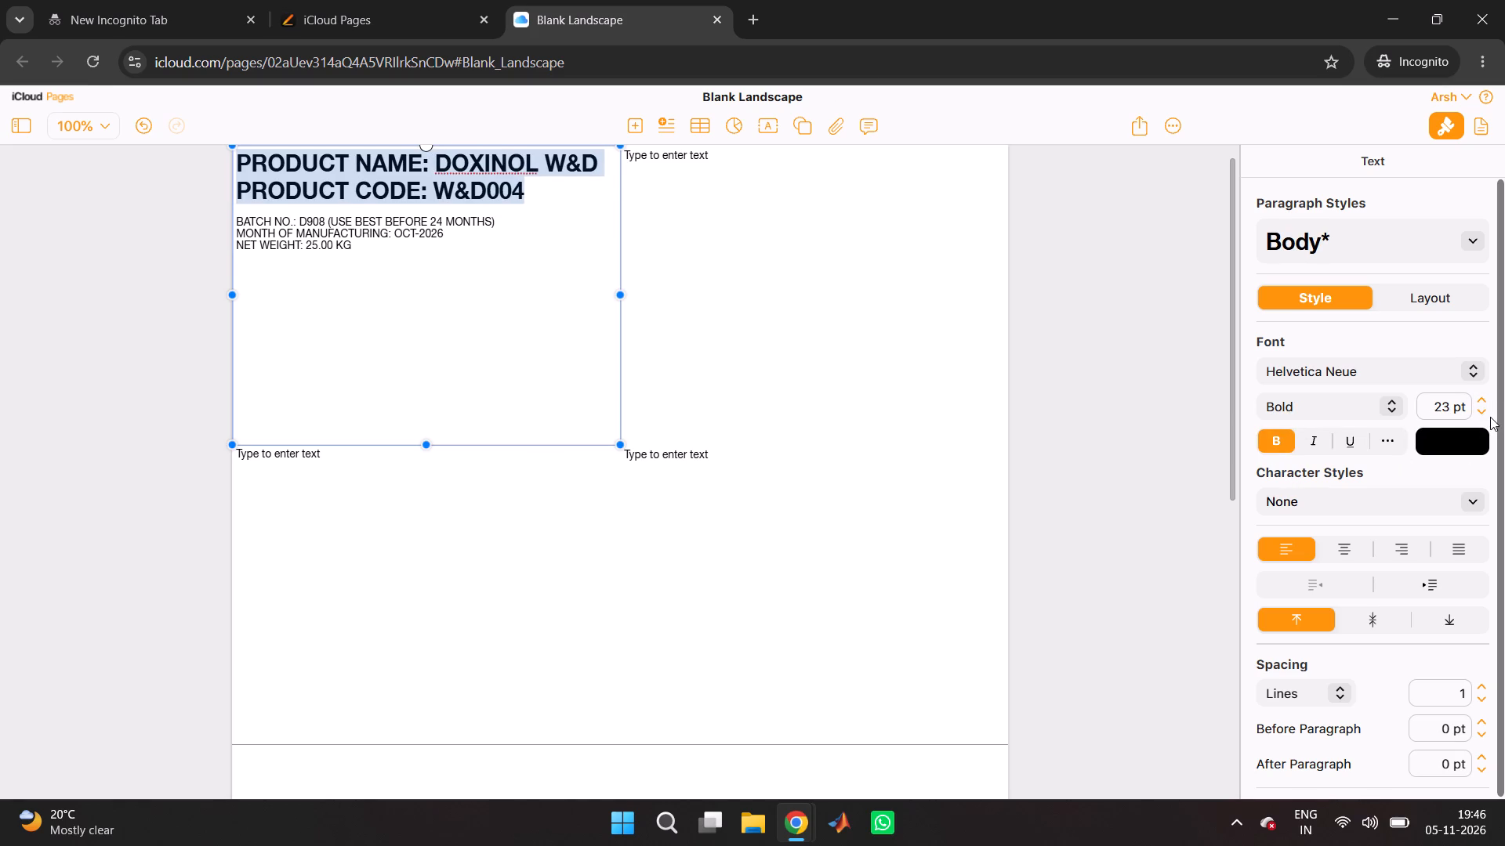
{"action": "left_click", "coordinate": [1480, 410]}
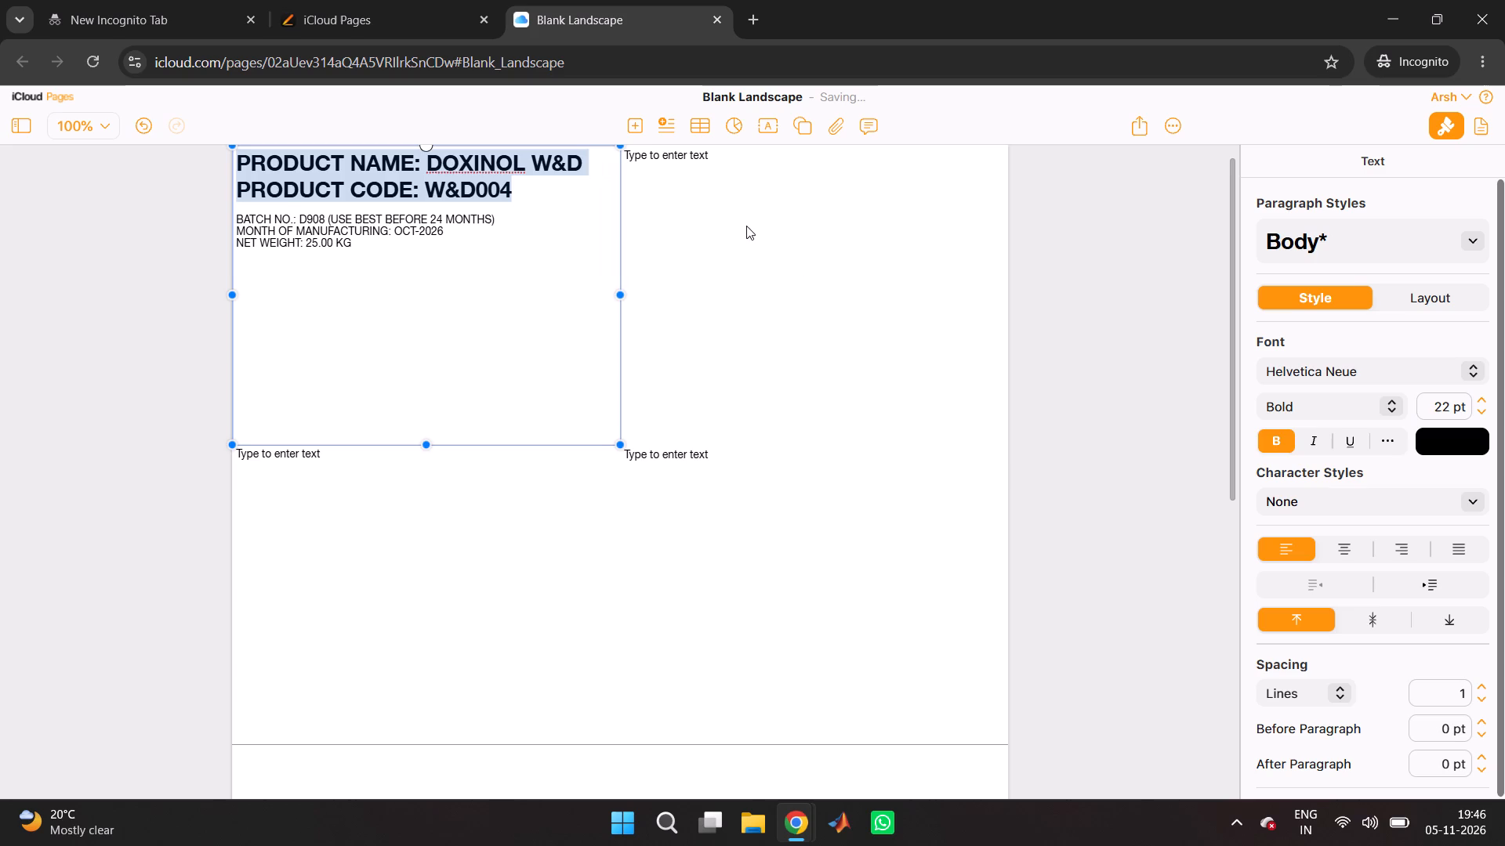
Format the batch number, month of manufacturing and net weight lines in bold at 18 pt.
{"action": "double_click", "coordinate": [368, 251]}
{"action": "left_click", "coordinate": [356, 237]}
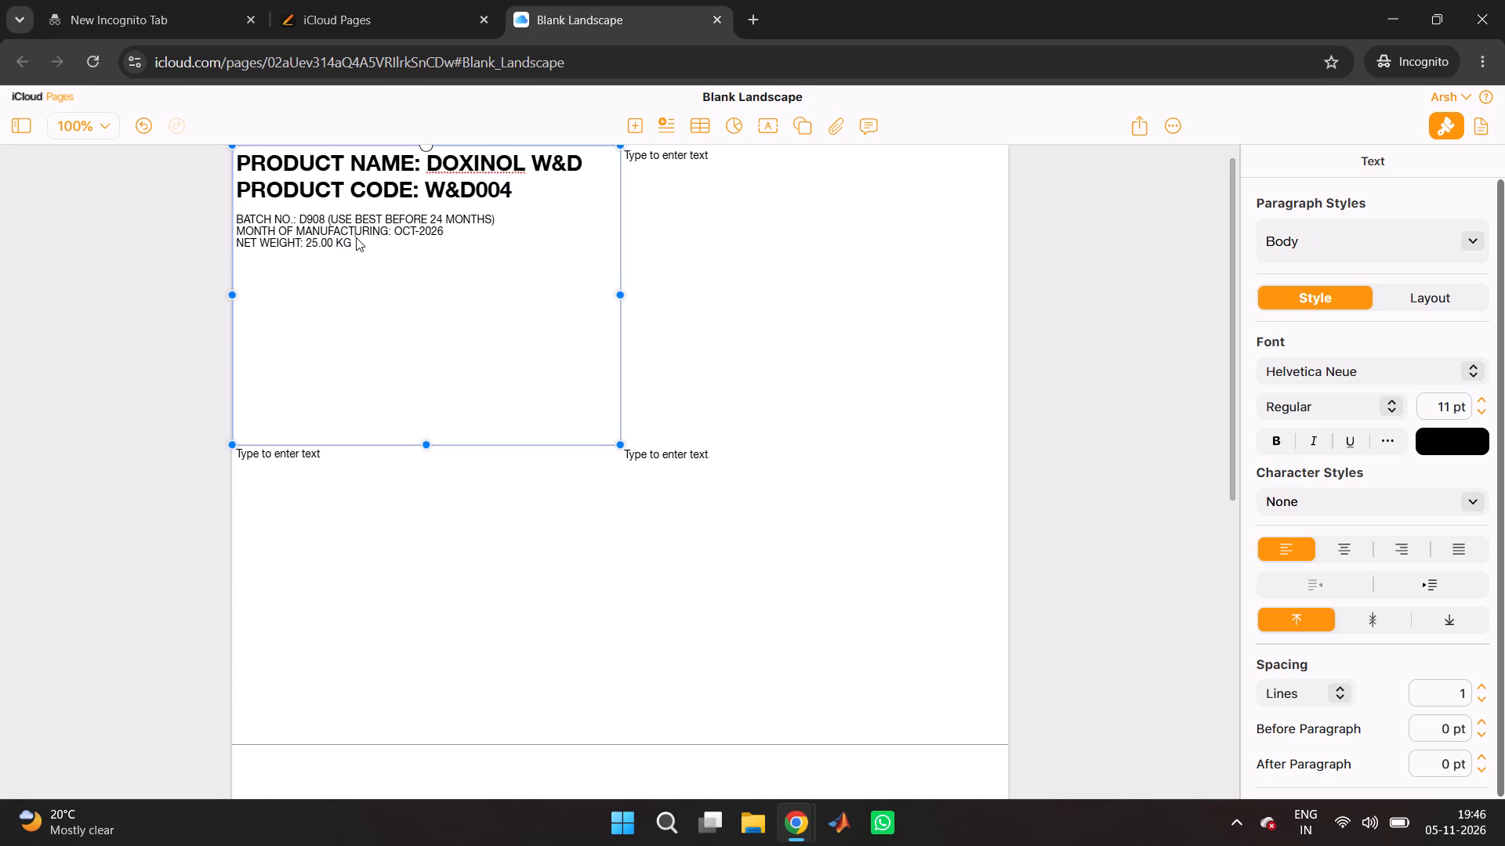
{"action": "left_click_drag", "start_coordinate": [356, 240], "coordinate": [226, 204]}
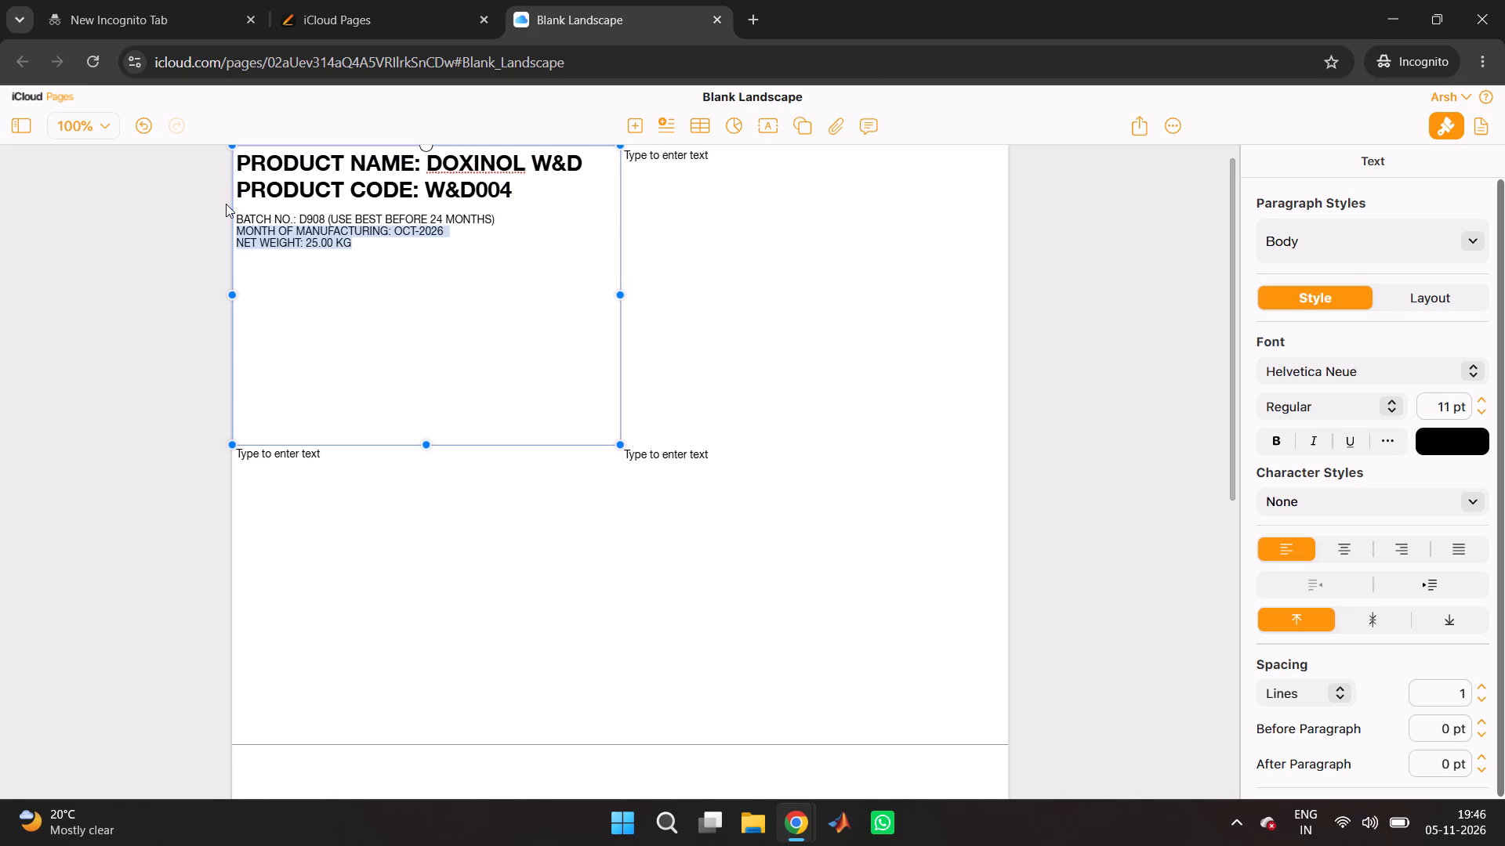
{"action": "left_click", "coordinate": [368, 240]}
{"action": "left_click_drag", "start_coordinate": [368, 240], "coordinate": [239, 193]}
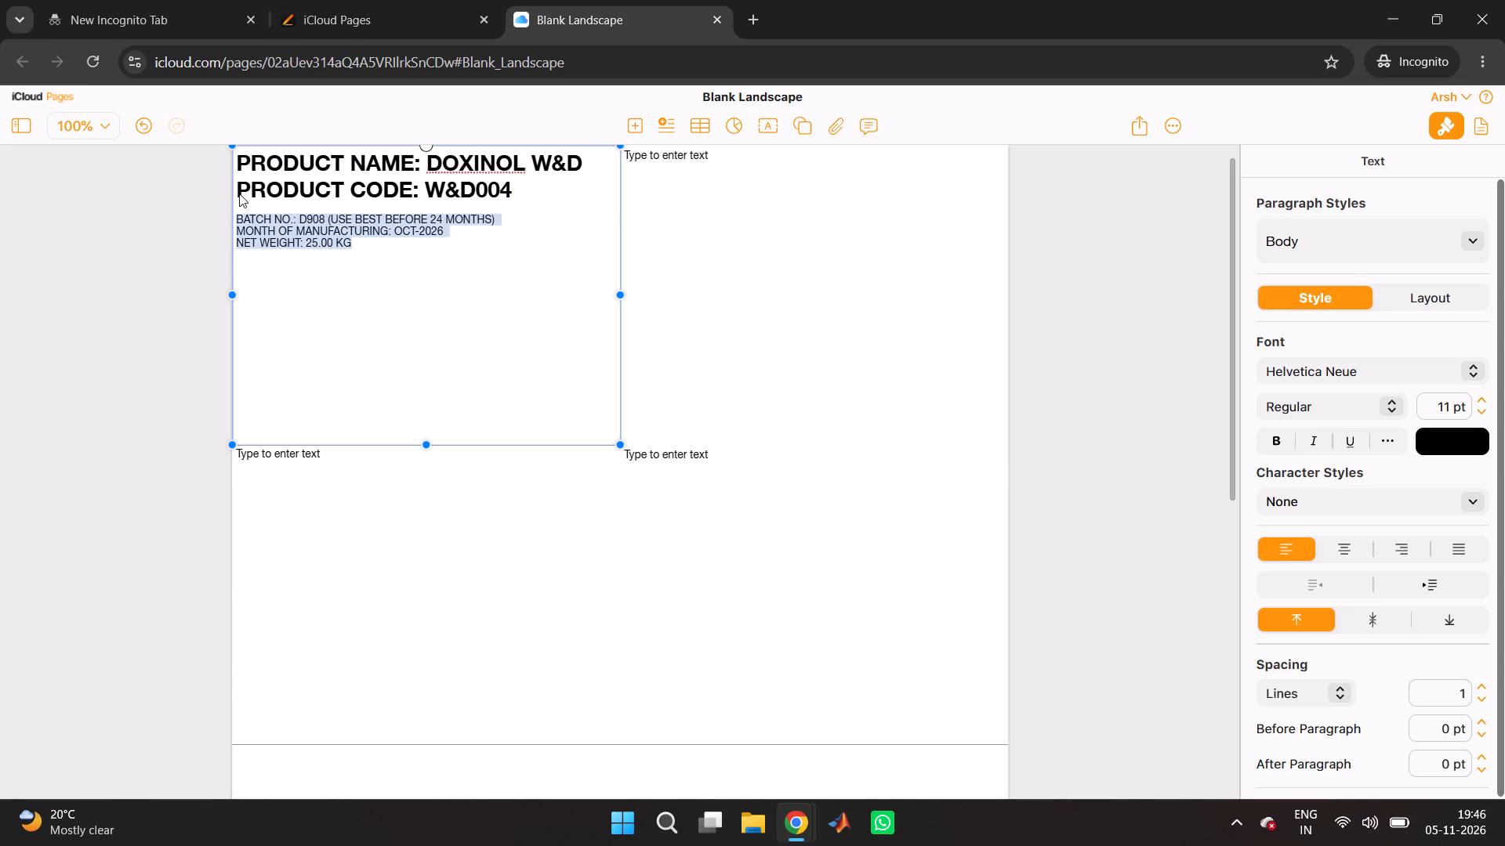
{"action": "triple_click", "coordinate": [1481, 399]}
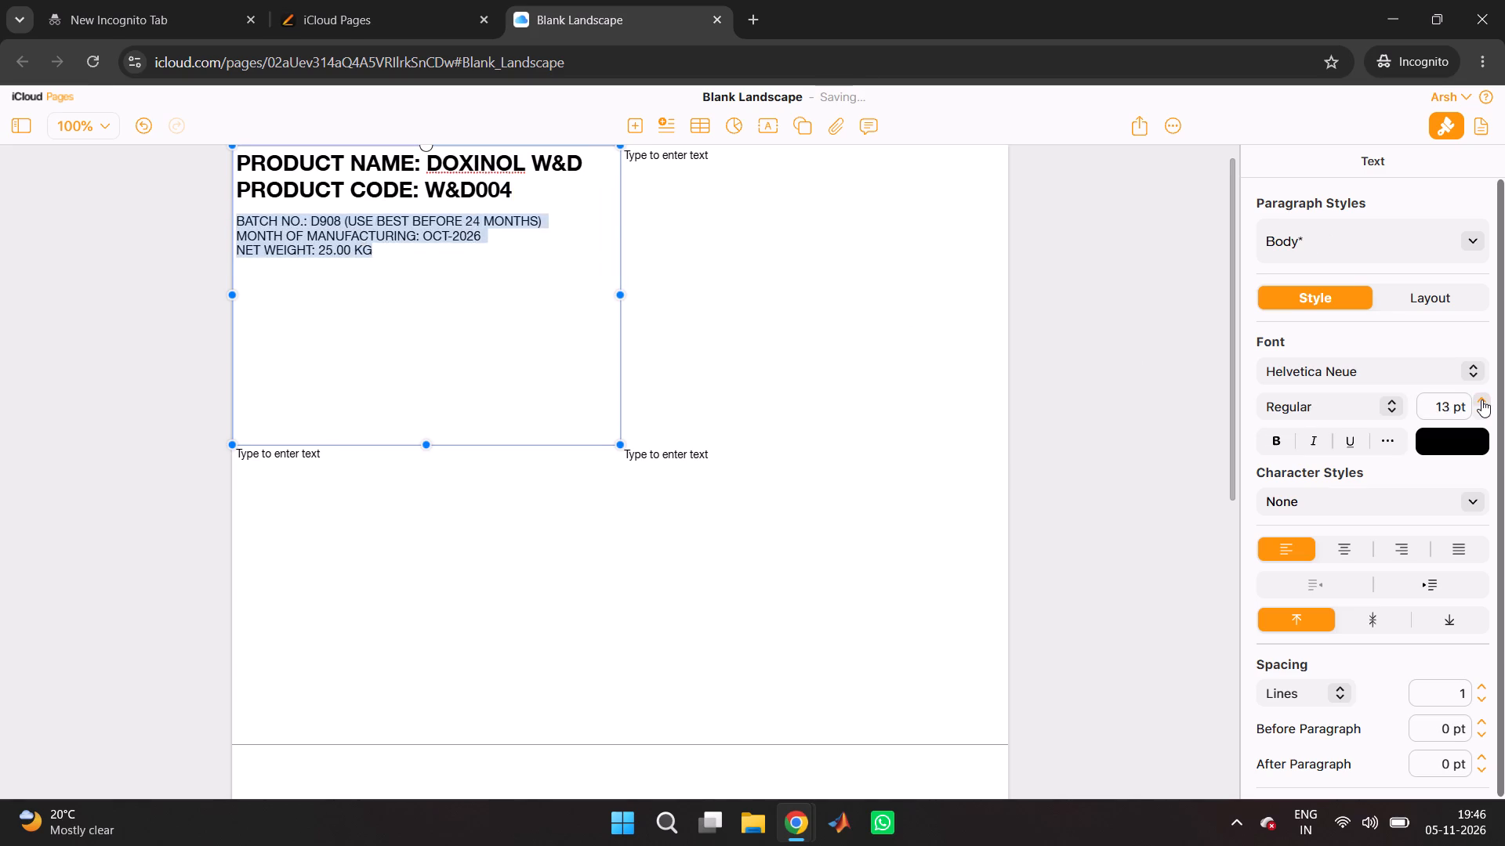
{"action": "triple_click", "coordinate": [1481, 399]}
{"action": "left_click", "coordinate": [1481, 399]}
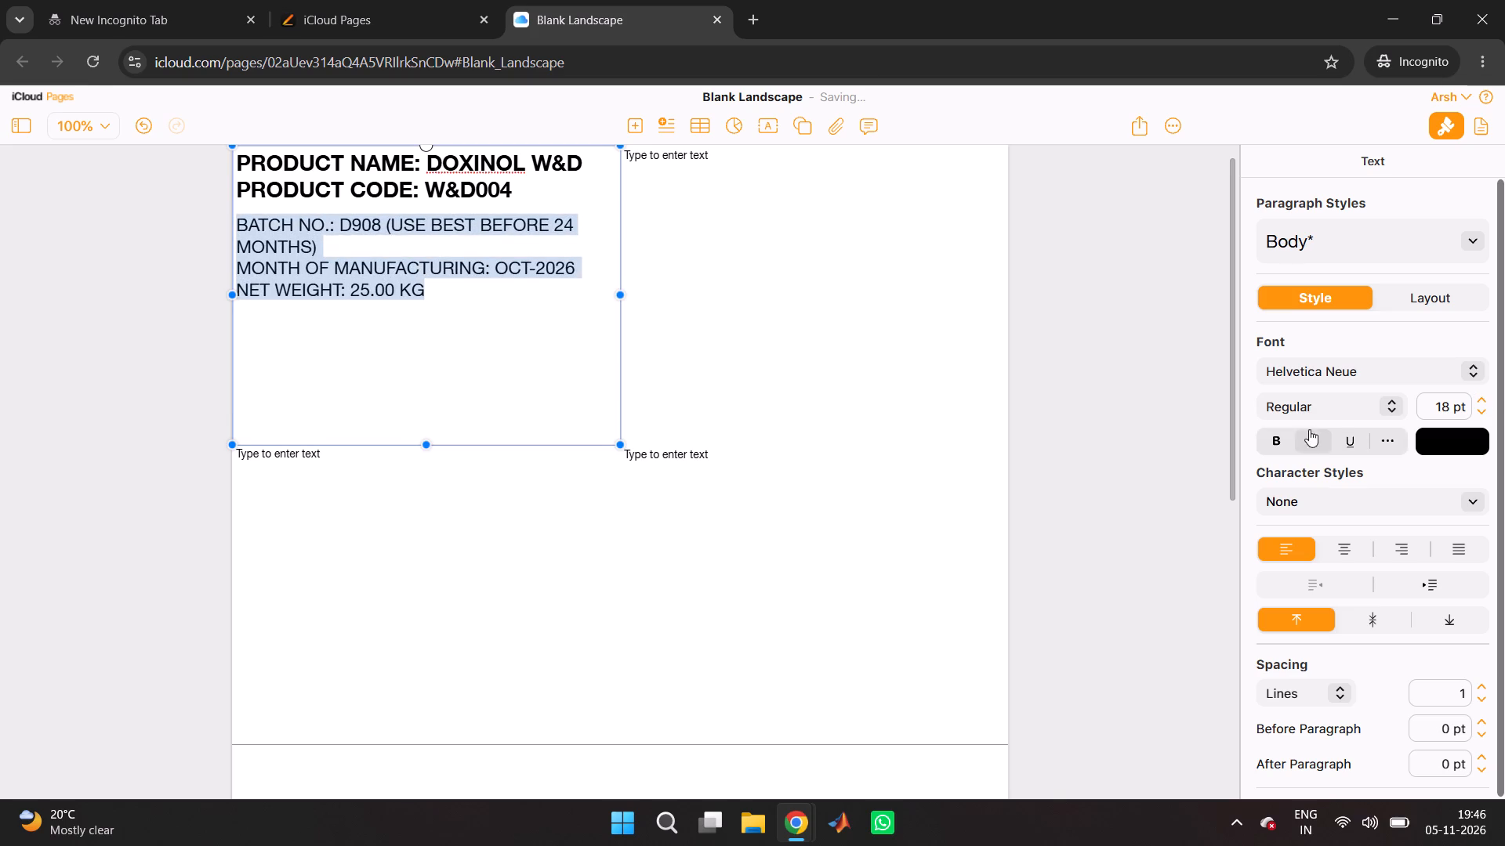
{"action": "left_click", "coordinate": [1275, 439]}
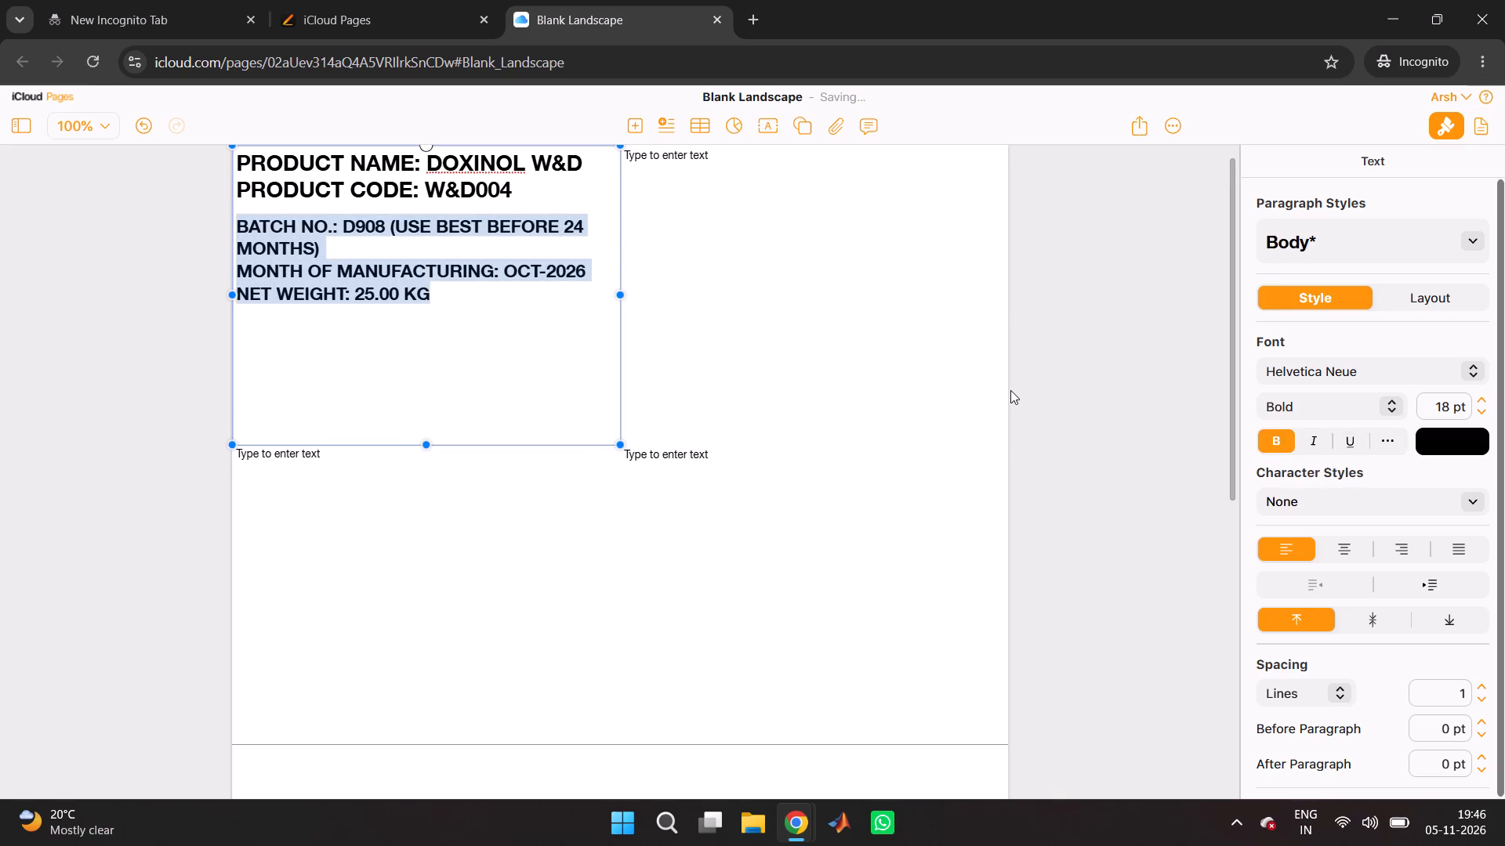
{"action": "left_click", "coordinate": [1010, 390]}
{"action": "left_click", "coordinate": [1060, 388]}
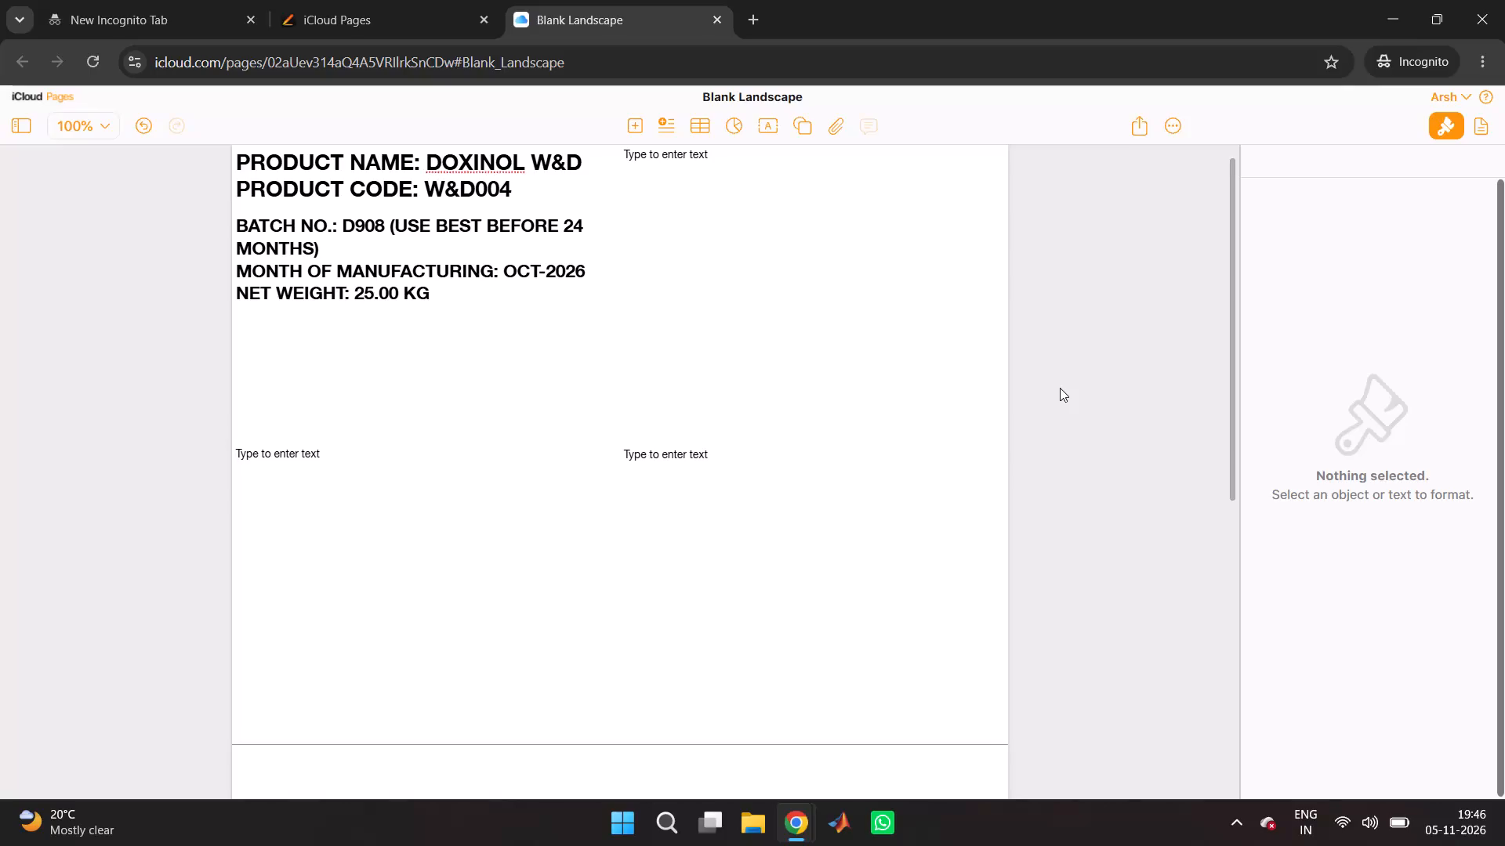
Append "/OCT26" to the batch number D908, before the best-before note.
{"action": "double_click", "coordinate": [386, 222]}
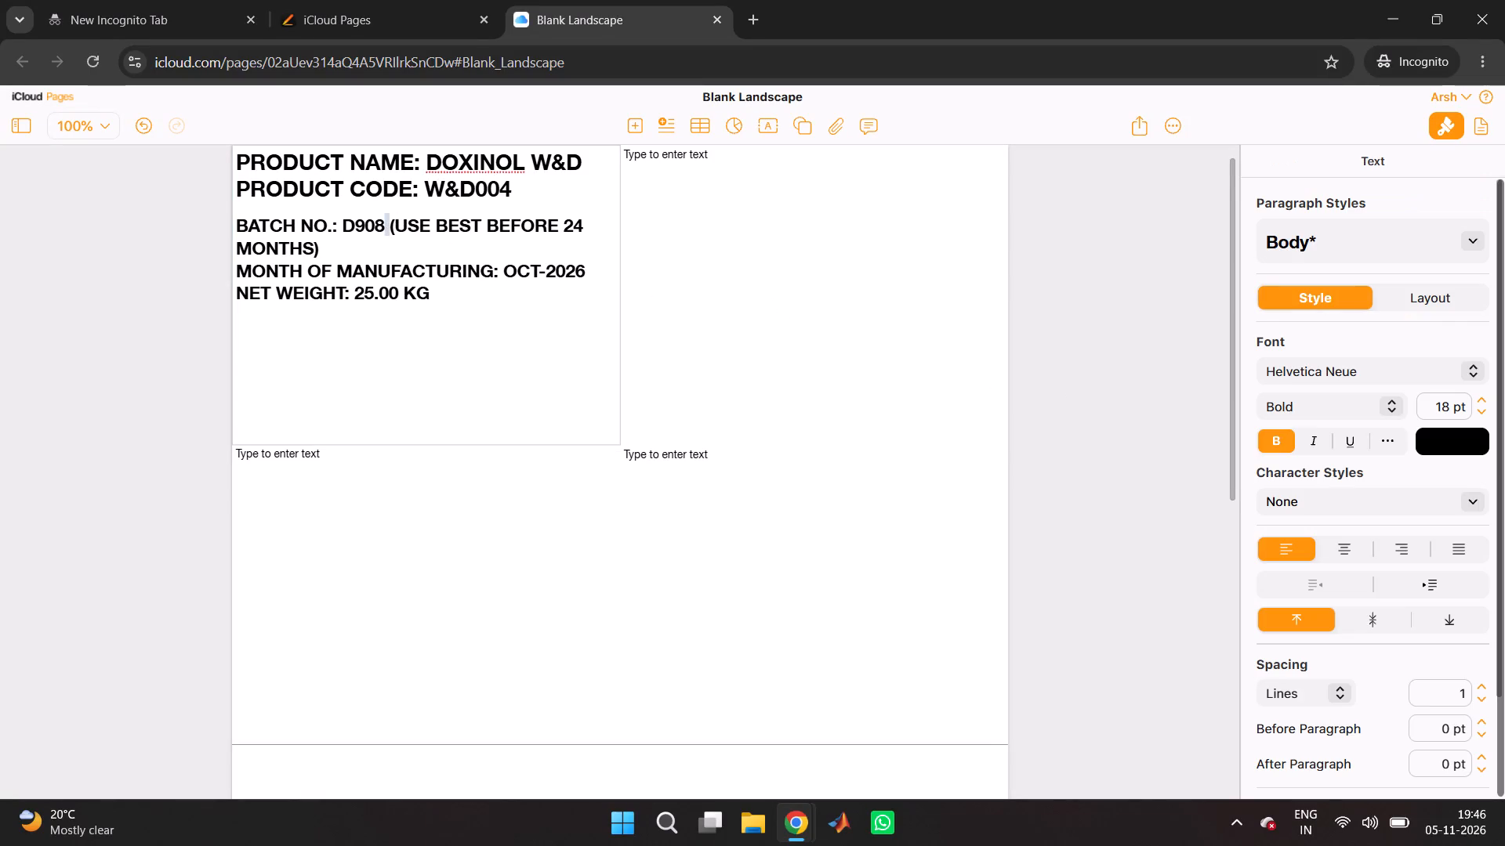
{"action": "left_click", "coordinate": [386, 222]}
{"action": "type", "text": "/C"}
{"action": "key", "text": "BackSpace"}
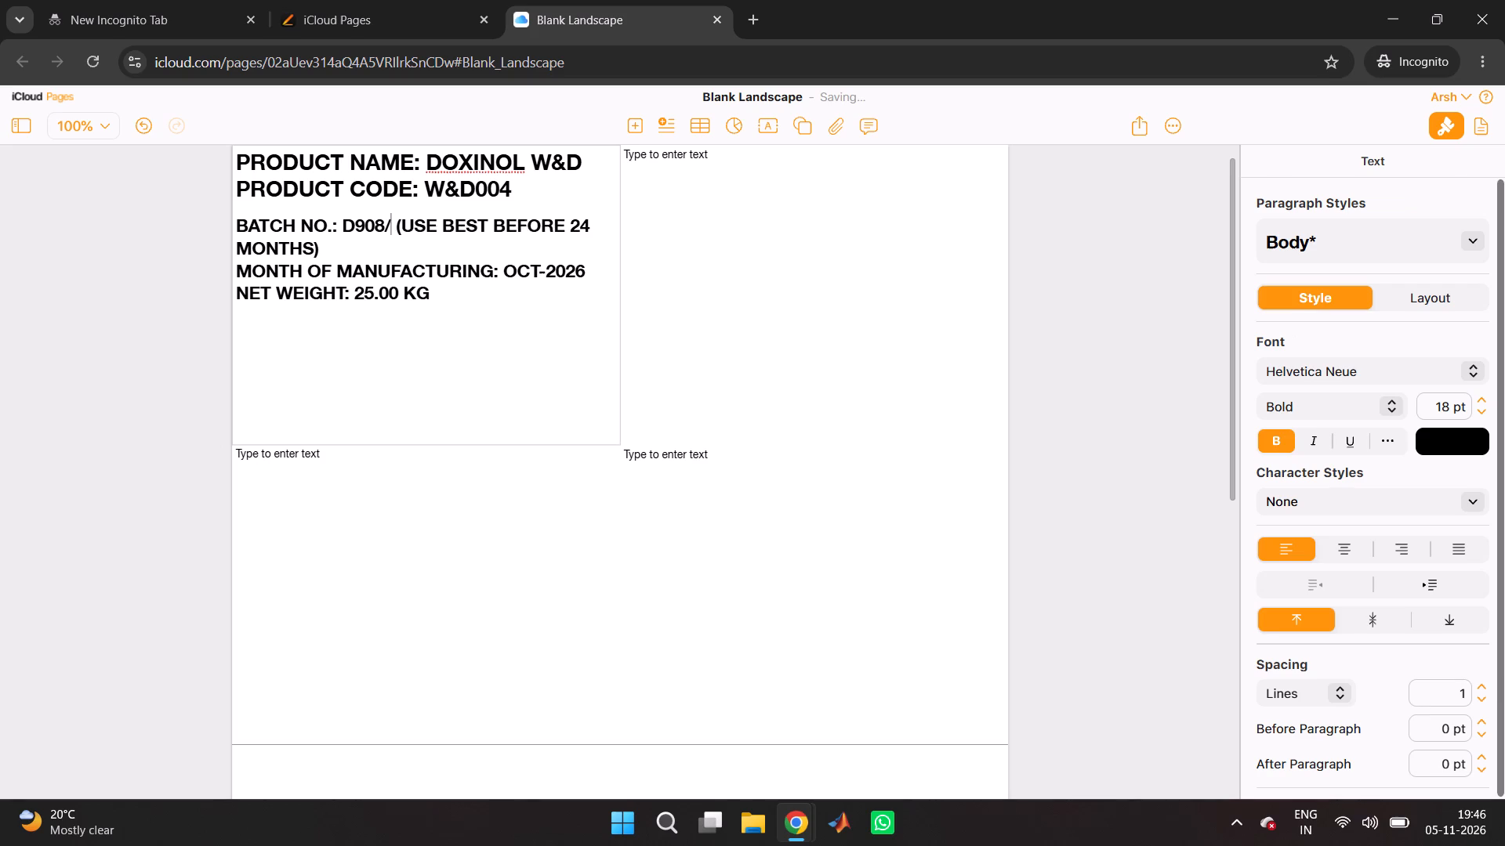
{"action": "type", "text": "OCT"}
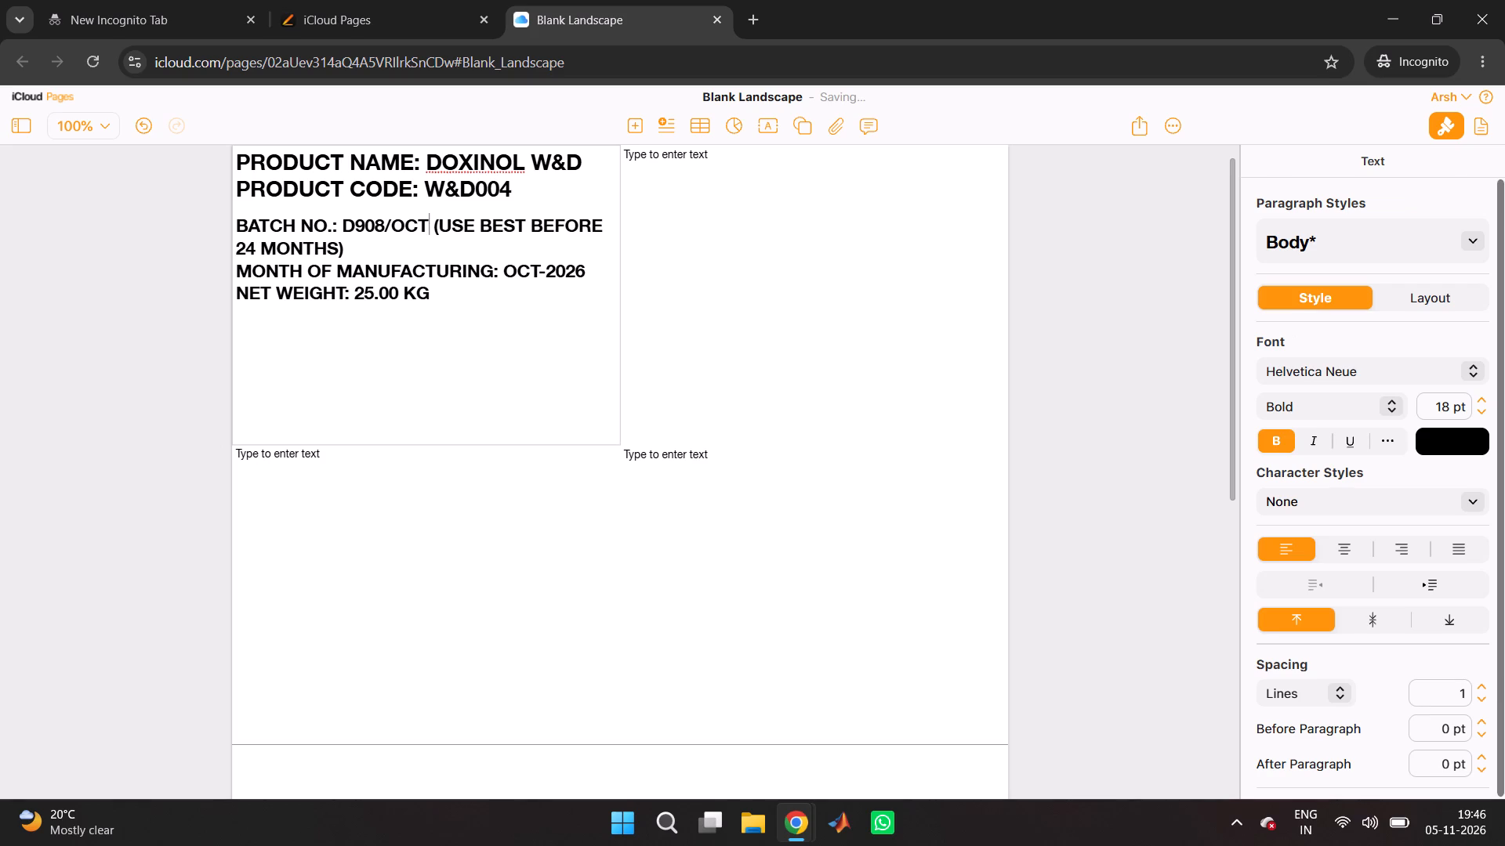
{"action": "type", "text": "26"}
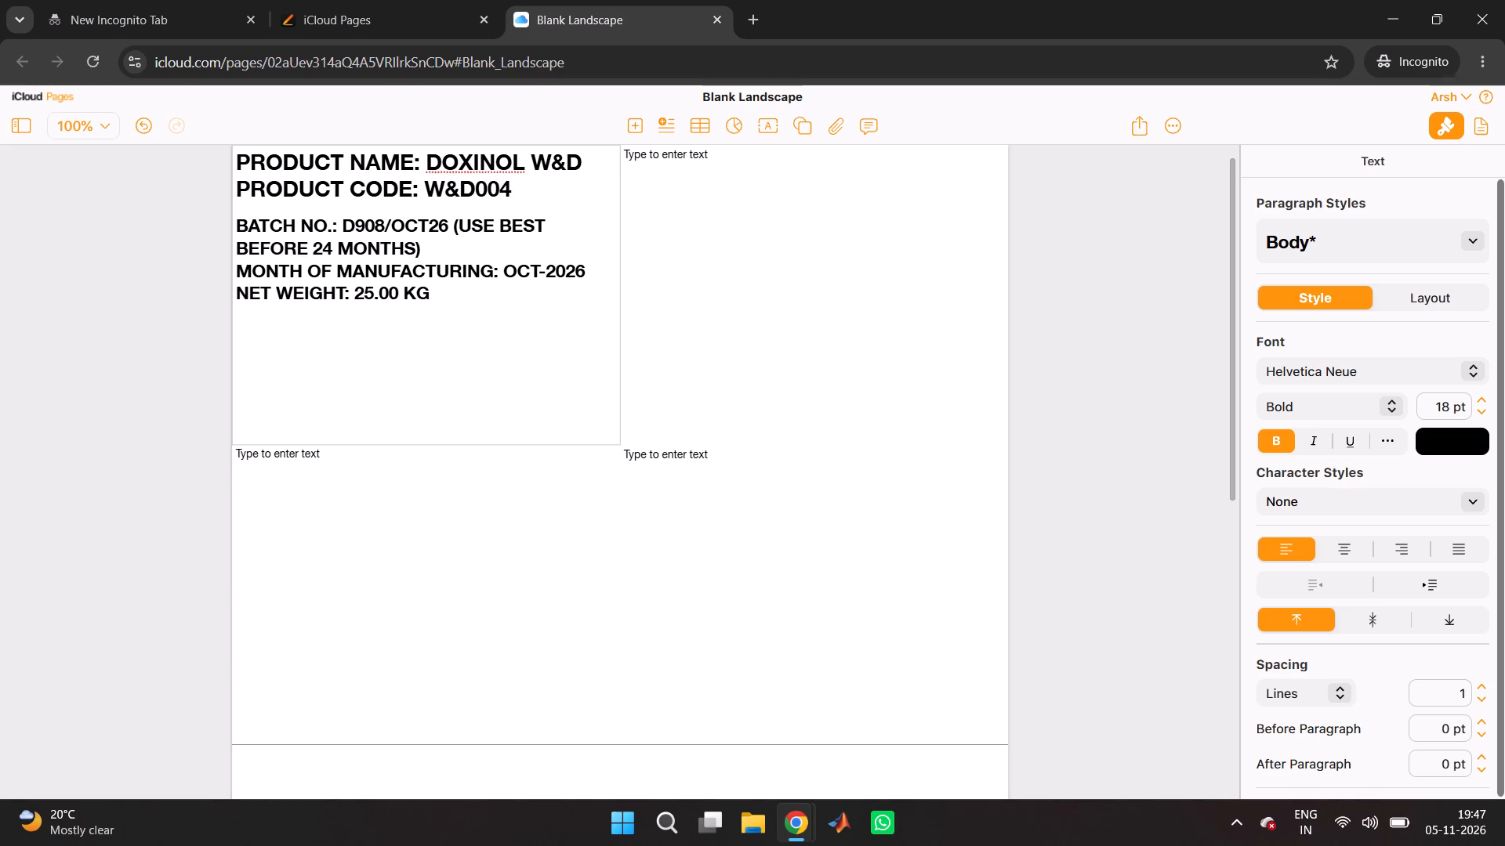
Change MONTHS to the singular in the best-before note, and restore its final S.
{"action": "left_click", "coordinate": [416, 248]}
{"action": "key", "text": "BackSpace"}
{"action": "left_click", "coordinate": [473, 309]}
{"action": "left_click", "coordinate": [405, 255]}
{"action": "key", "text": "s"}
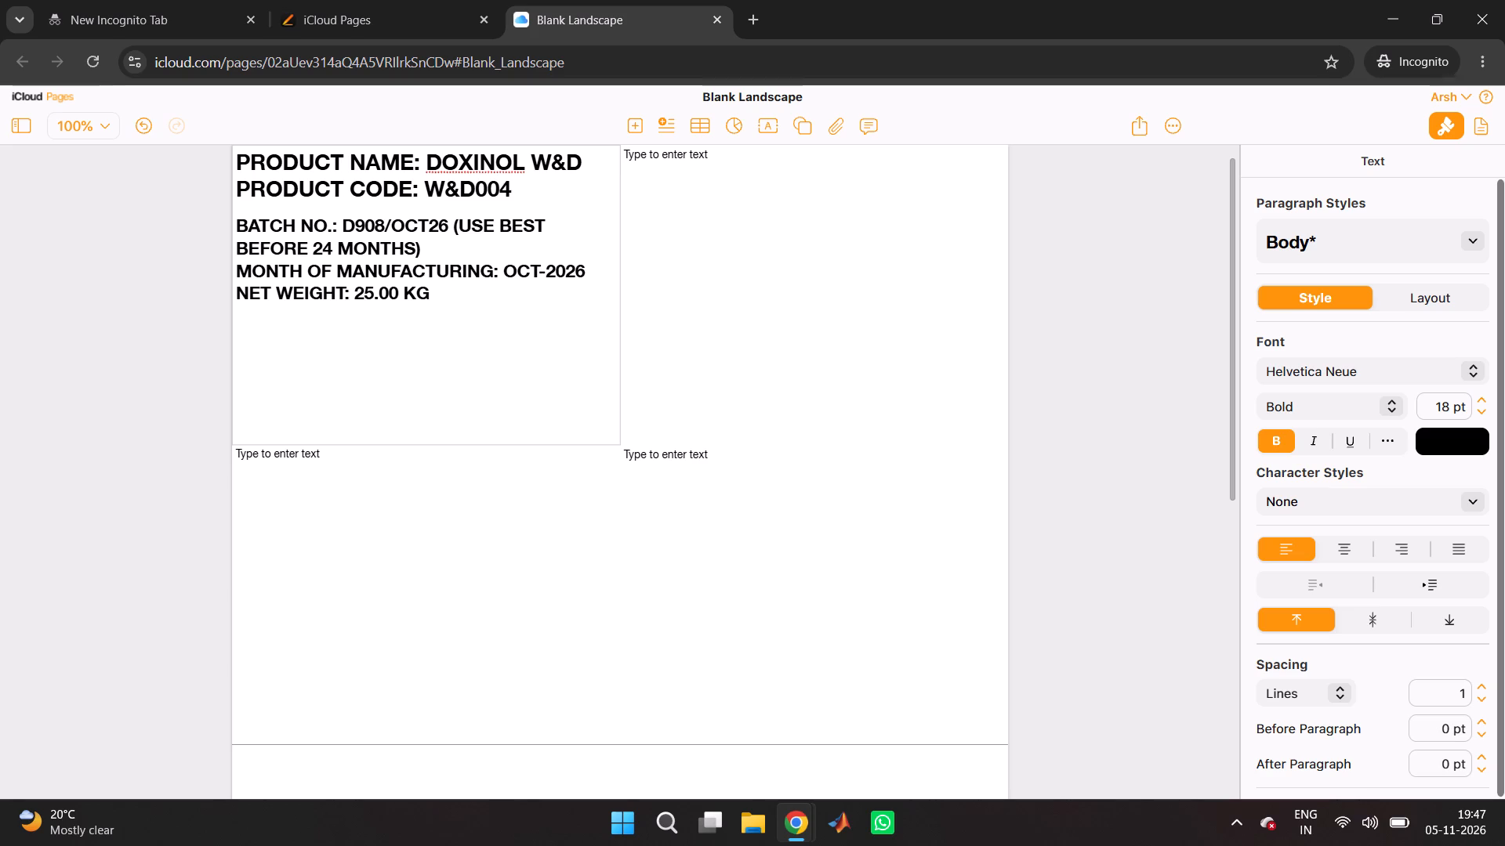
Copy all the formatted label text from the first text box into the upper-right text box, replacing its placeholder.
{"action": "left_click", "coordinate": [441, 291]}
{"action": "double_click", "coordinate": [520, 295]}
{"action": "key", "text": "ctrl+a"}
{"action": "key", "text": "ctrl+c"}
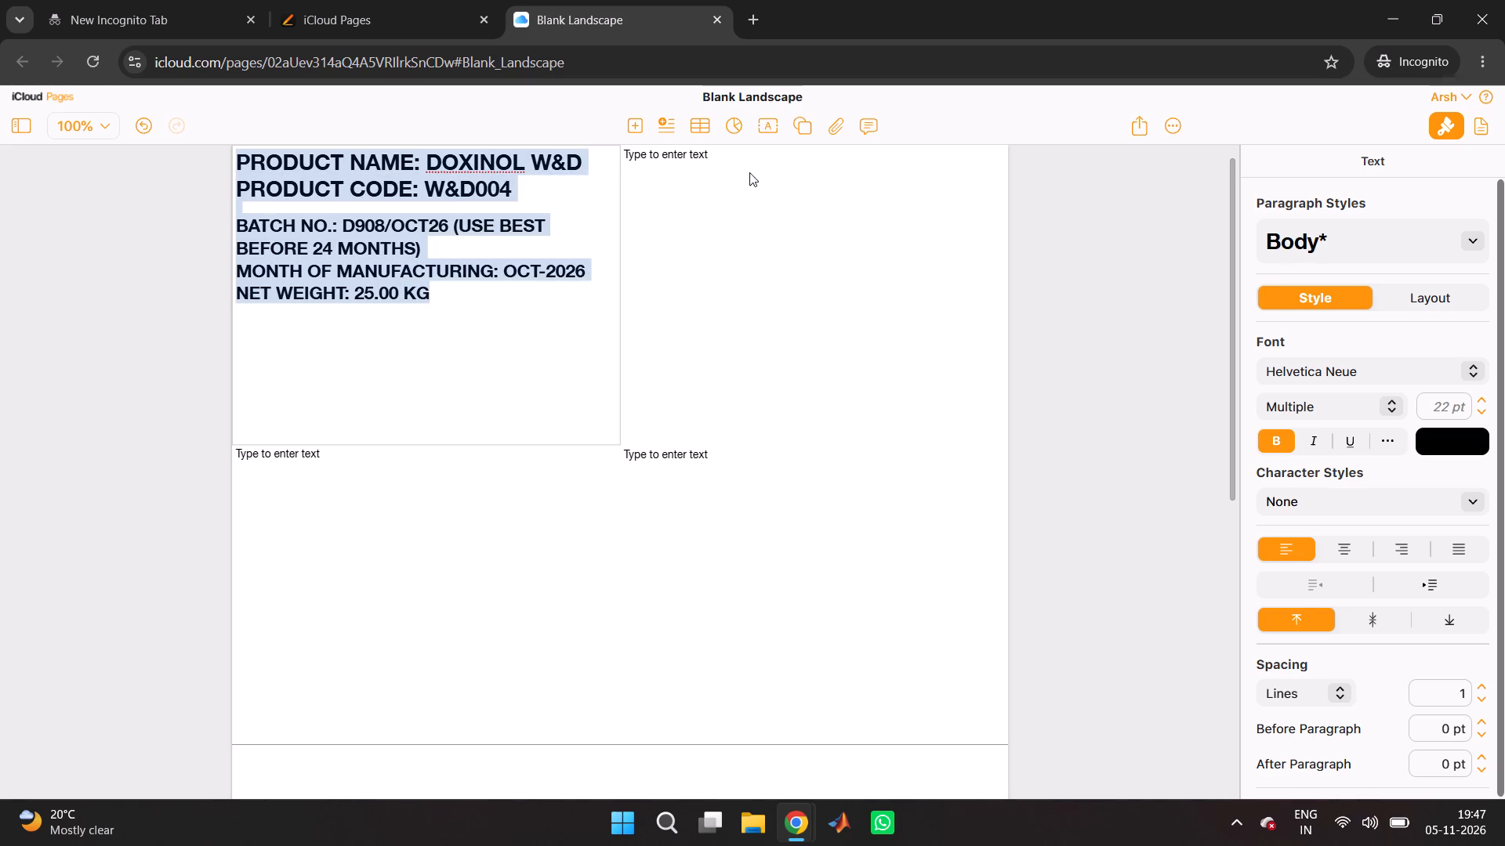
{"action": "left_click", "coordinate": [749, 172]}
{"action": "double_click", "coordinate": [722, 163]}
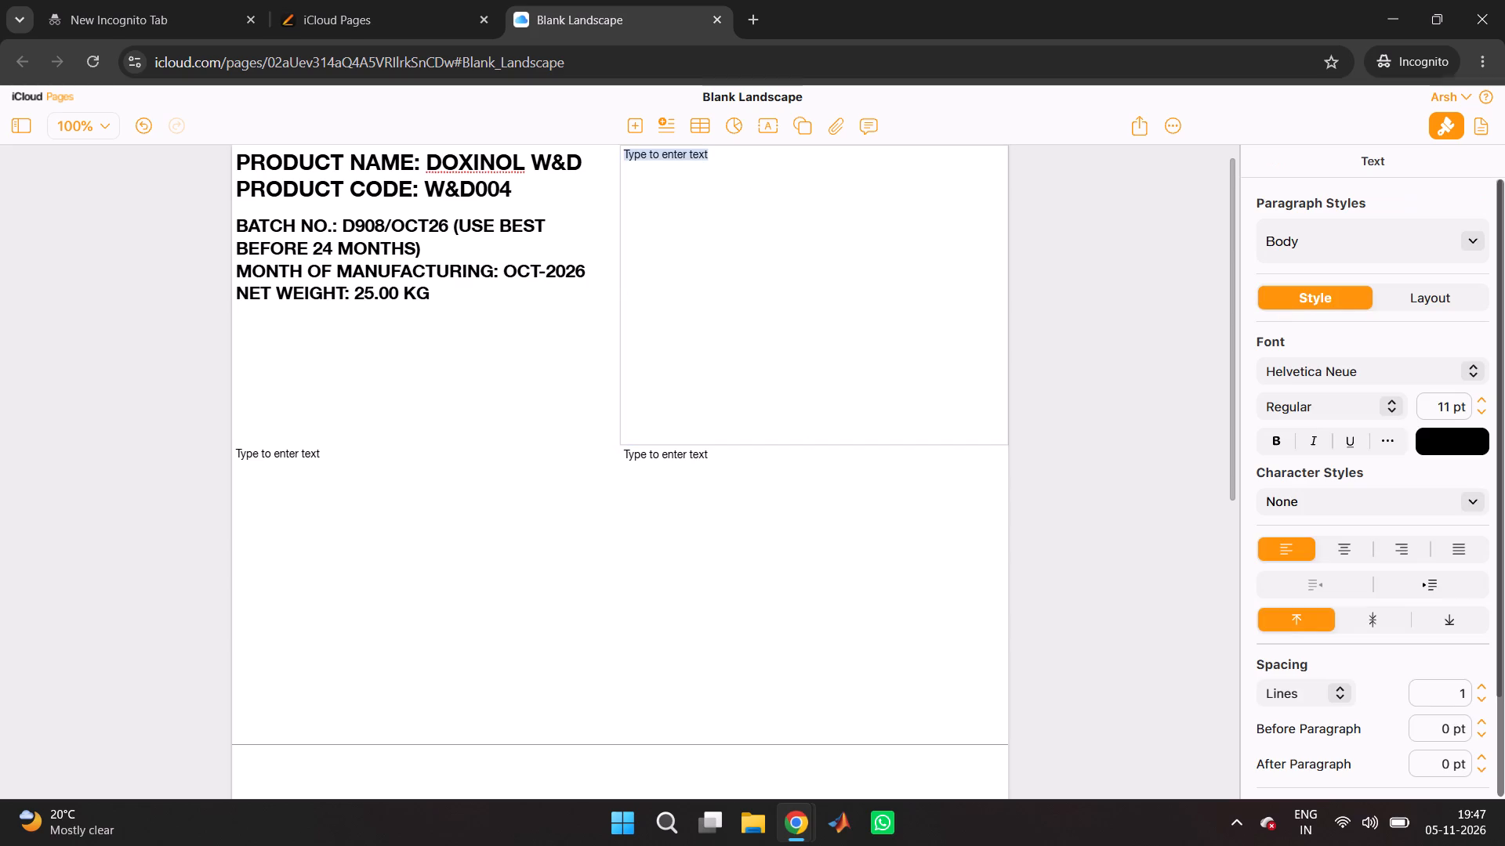
{"action": "key", "text": "ctrl+v"}
Paste the copied label text into both lower text boxes, replacing their placeholders.
{"action": "double_click", "coordinate": [326, 485]}
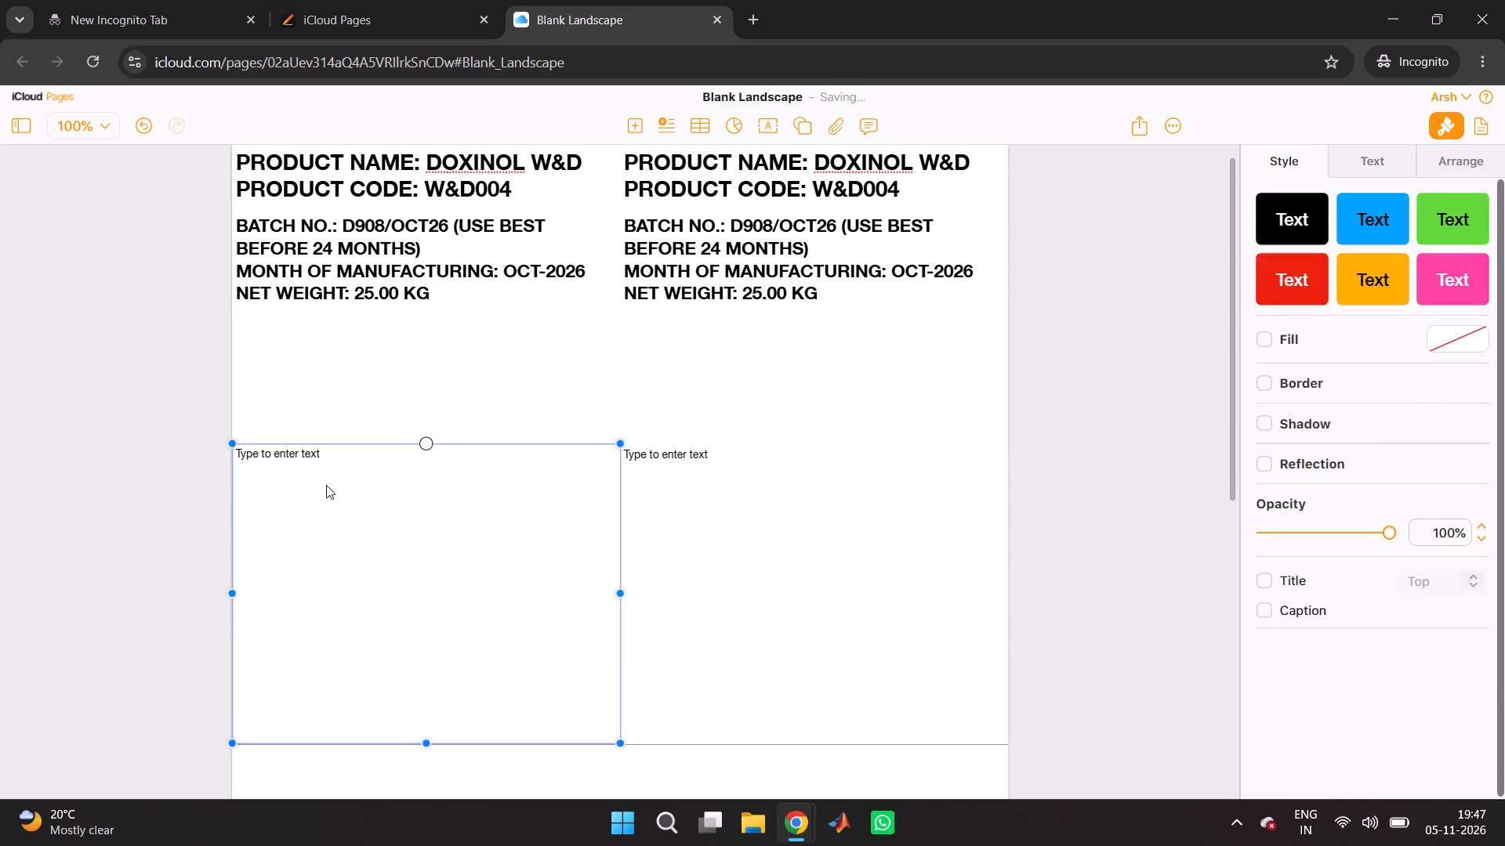
{"action": "key", "text": "ctrl+v"}
{"action": "double_click", "coordinate": [673, 475]}
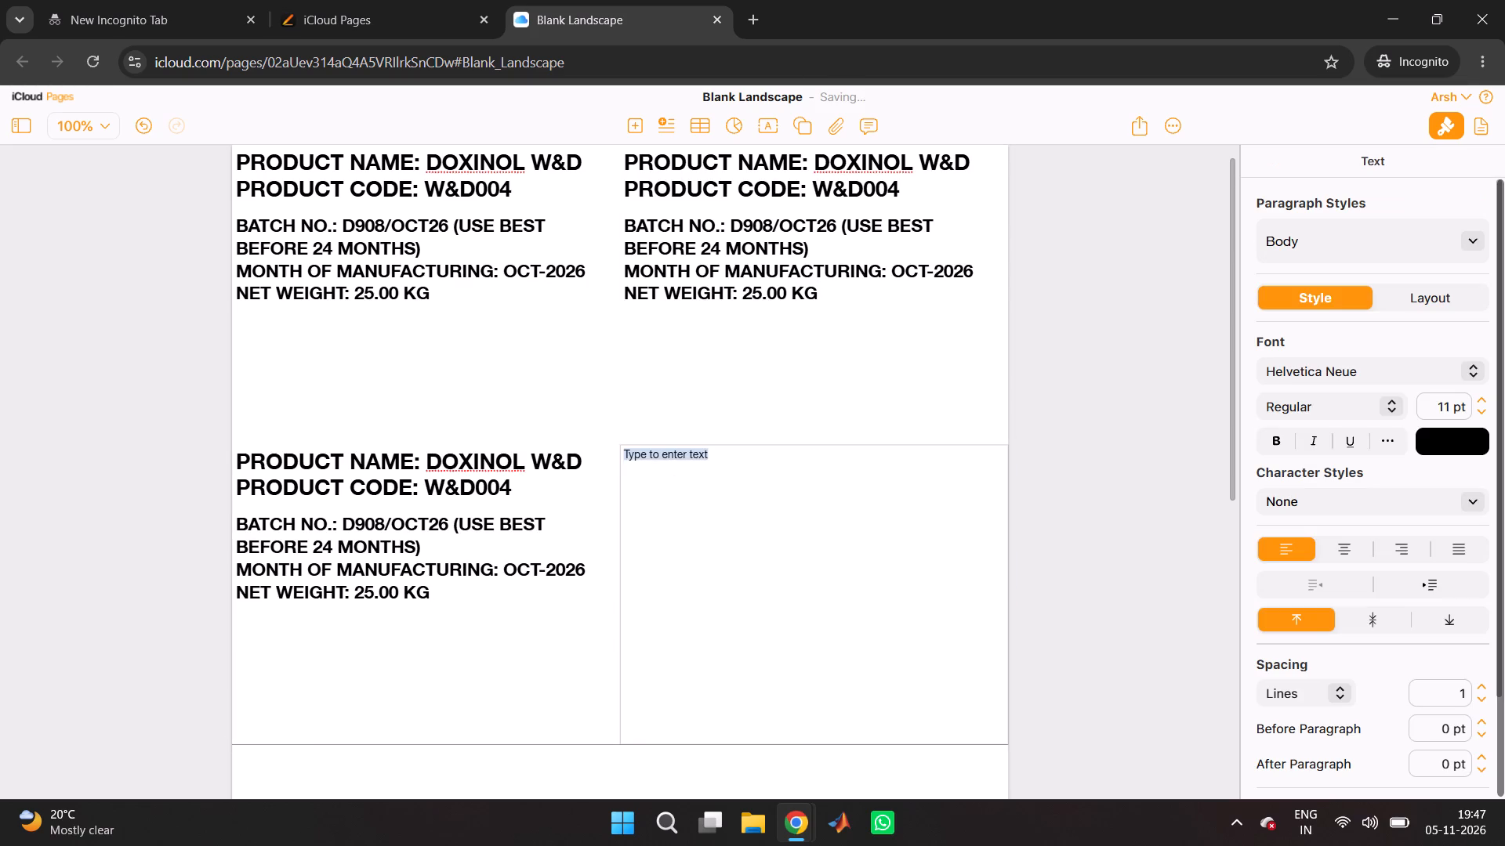
{"action": "key", "text": "ctrl+v"}
Insert two extra blank lines between the product code and batch number in both upper text boxes.
{"action": "double_click", "coordinate": [288, 210]}
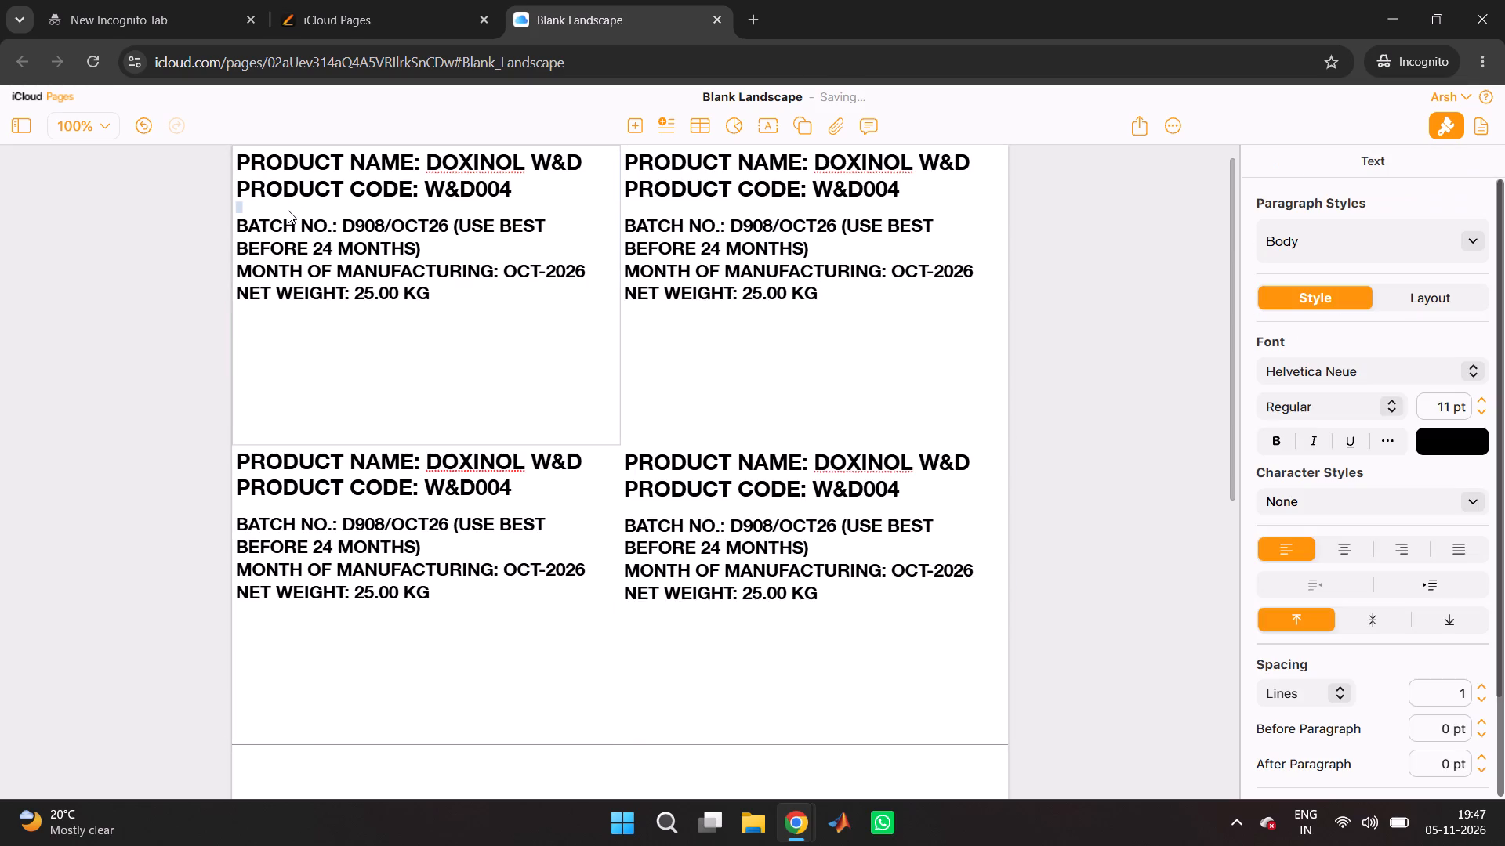
{"action": "left_click", "coordinate": [288, 210]}
{"action": "key", "text": "Return"}
{"action": "key", "text": "Return"}
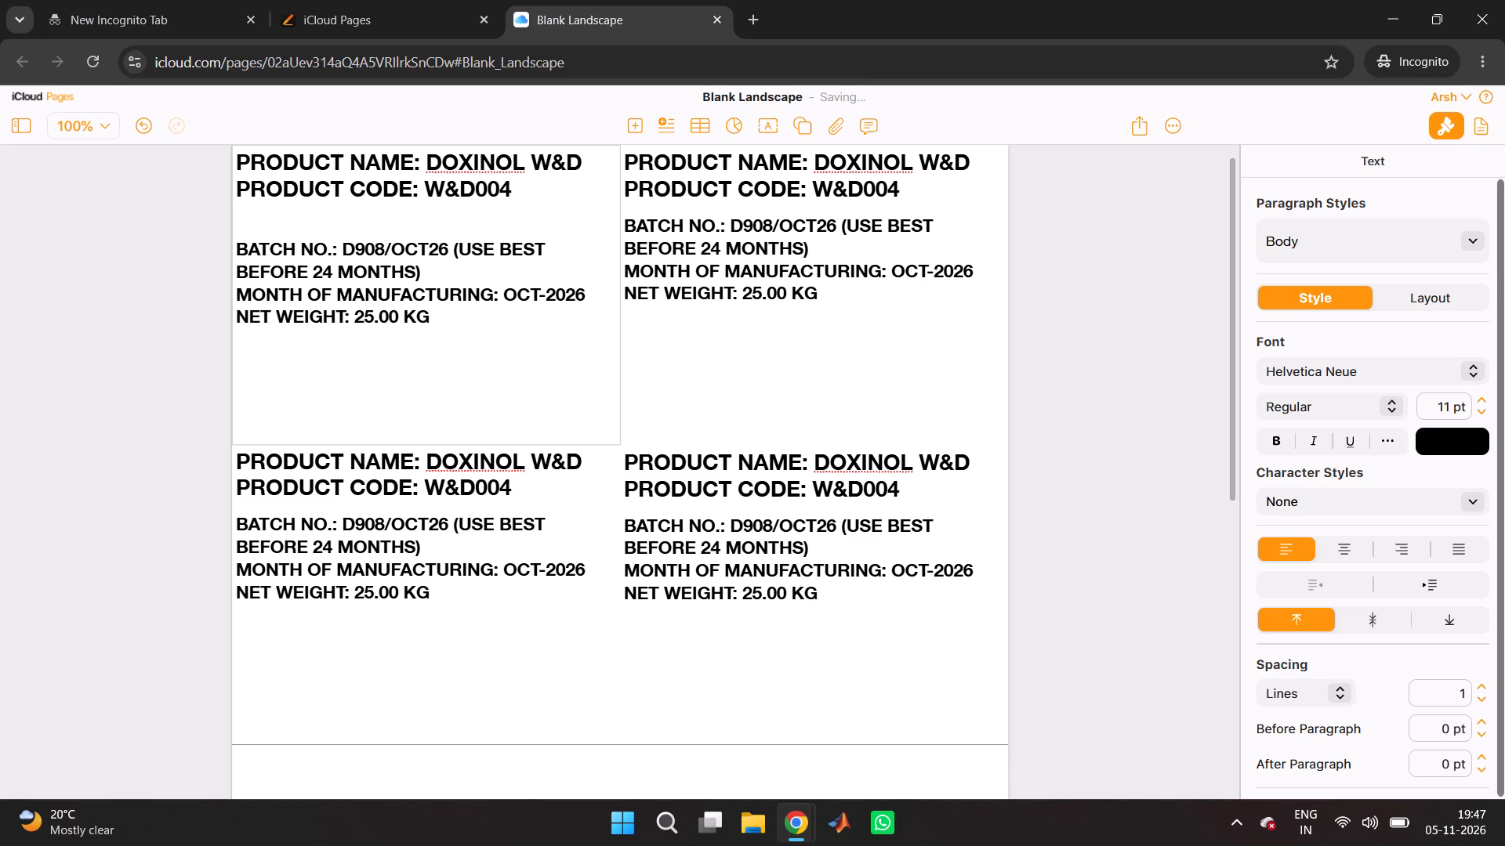
{"action": "double_click", "coordinate": [652, 207]}
{"action": "key", "text": "Return"}
{"action": "key", "text": "Return"}
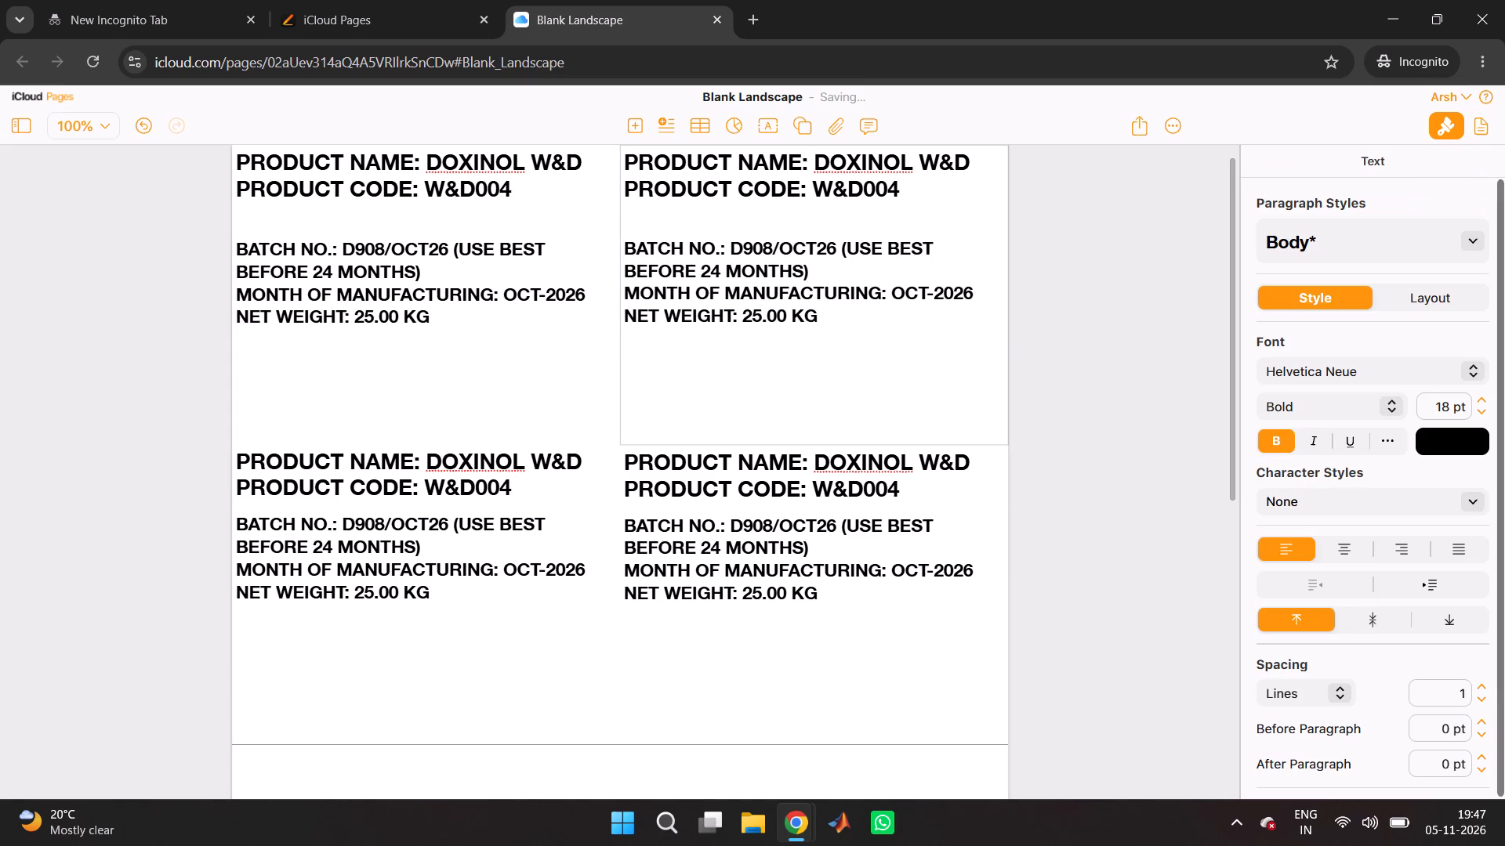
{"action": "key", "text": "ctrl+z"}
{"action": "key", "text": "ctrl+z"}
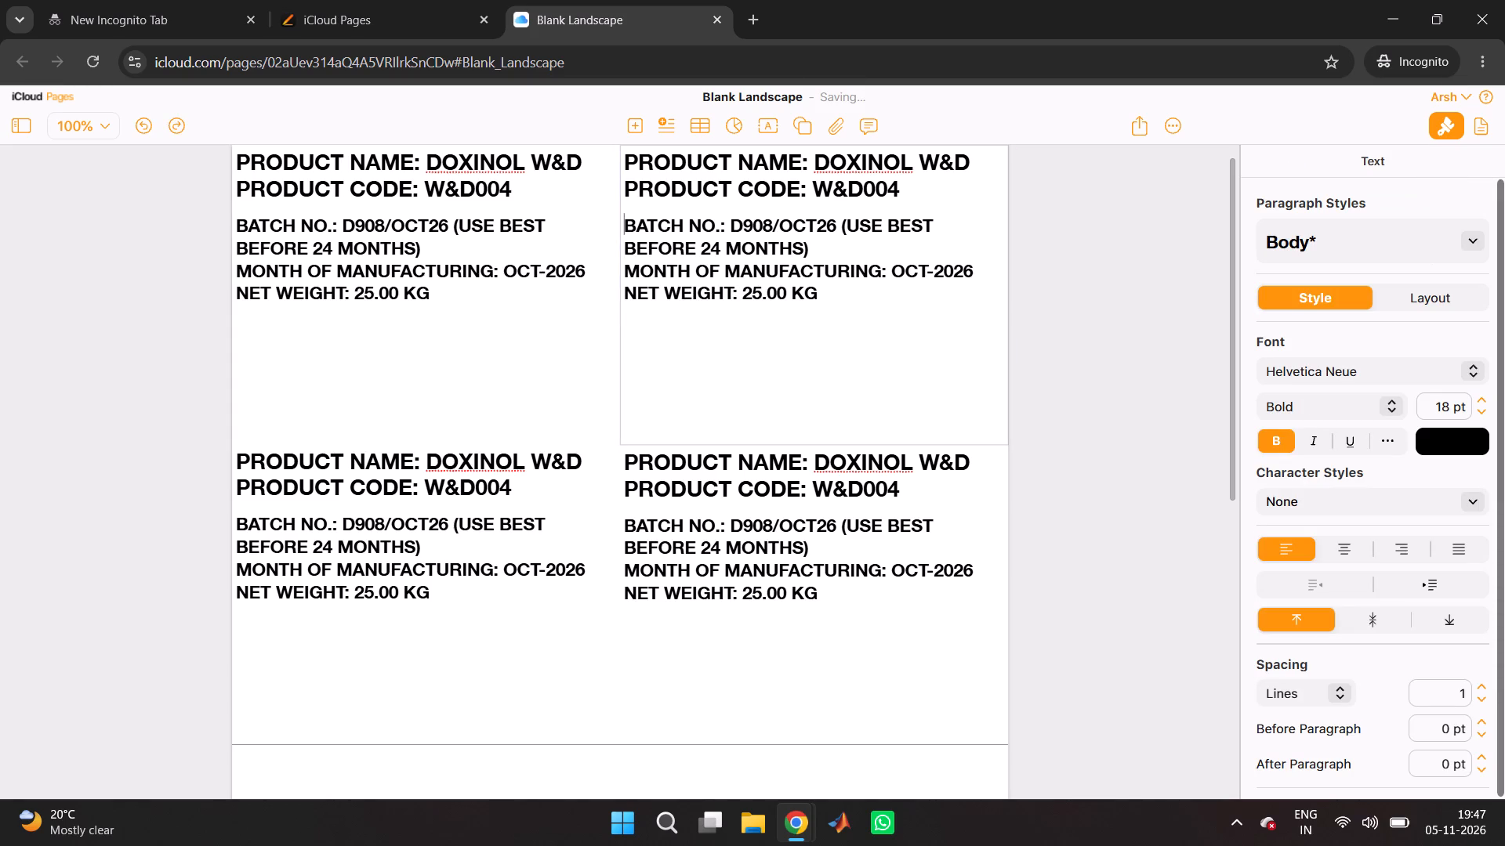
{"action": "key", "text": "ctrl+y"}
{"action": "left_click", "coordinate": [637, 207]}
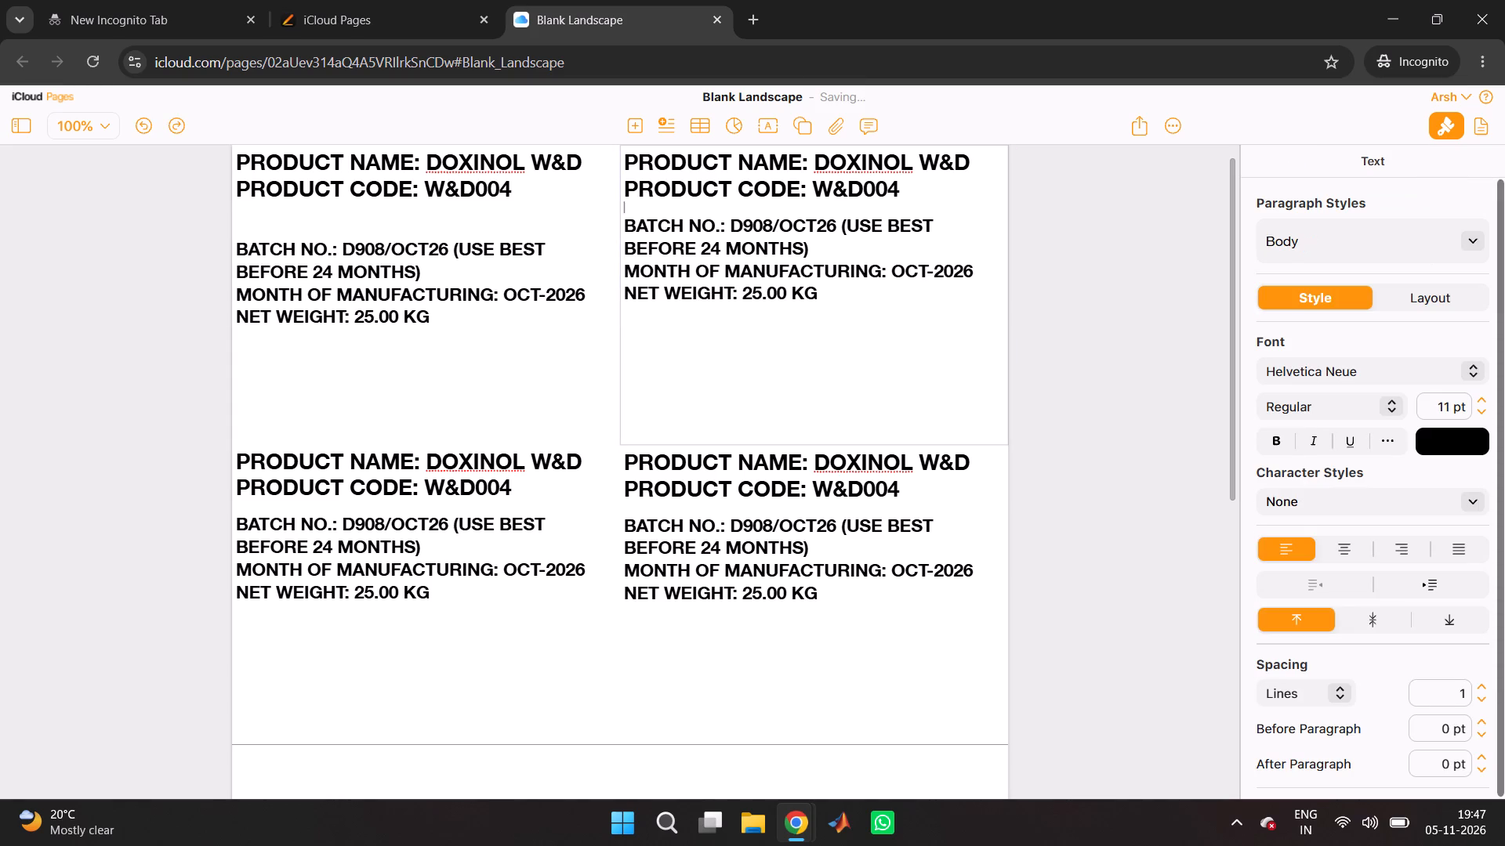
{"action": "key", "text": "Return"}
{"action": "key", "text": "Return"}
Insert two extra blank lines between the product code and batch number in both lower text boxes.
{"action": "double_click", "coordinate": [324, 512]}
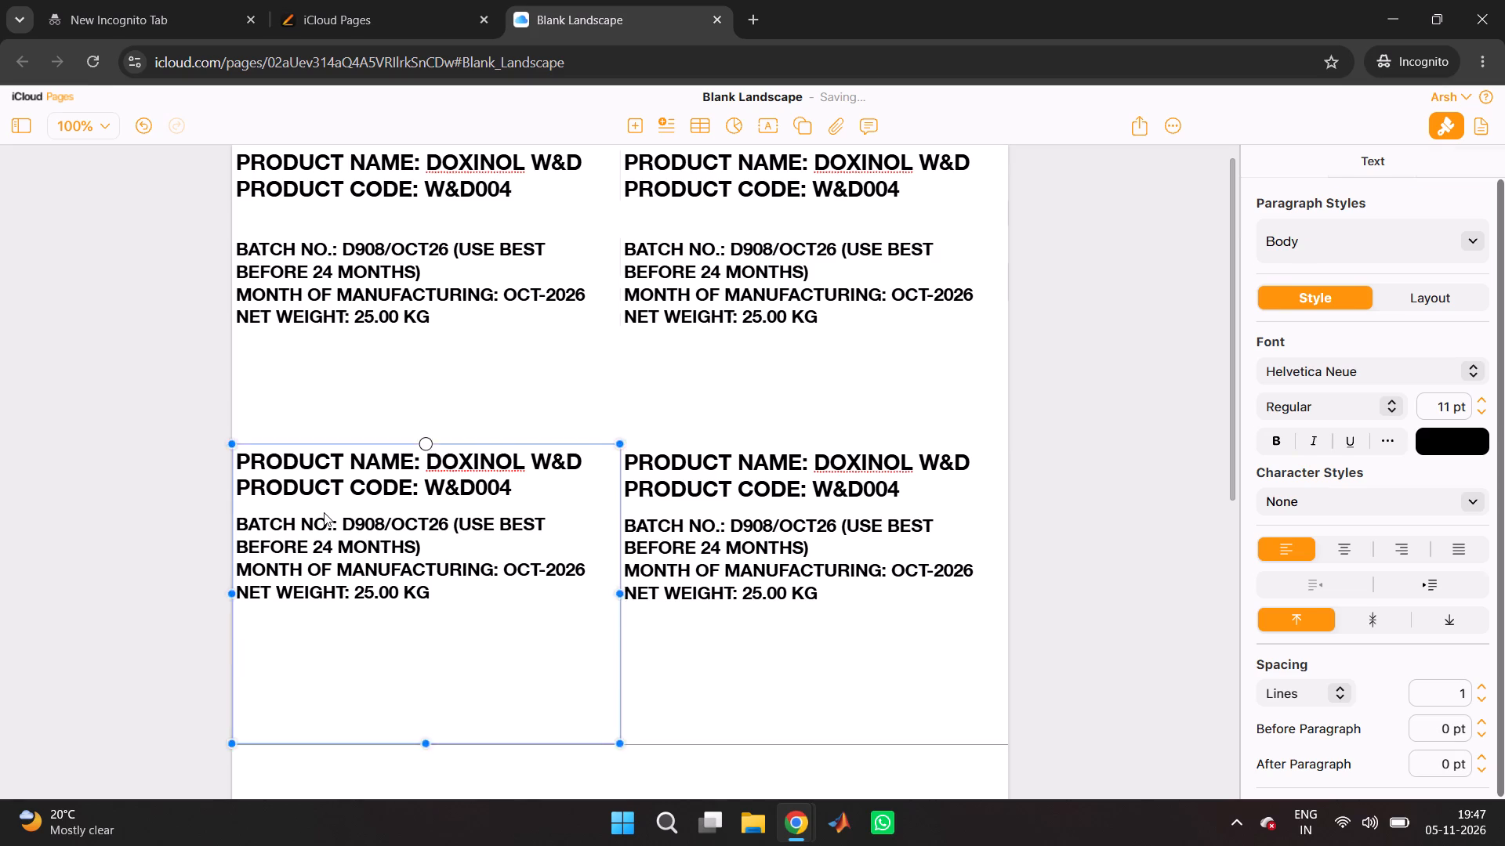
{"action": "left_click", "coordinate": [324, 512]}
{"action": "key", "text": "Return"}
{"action": "key", "text": "Return"}
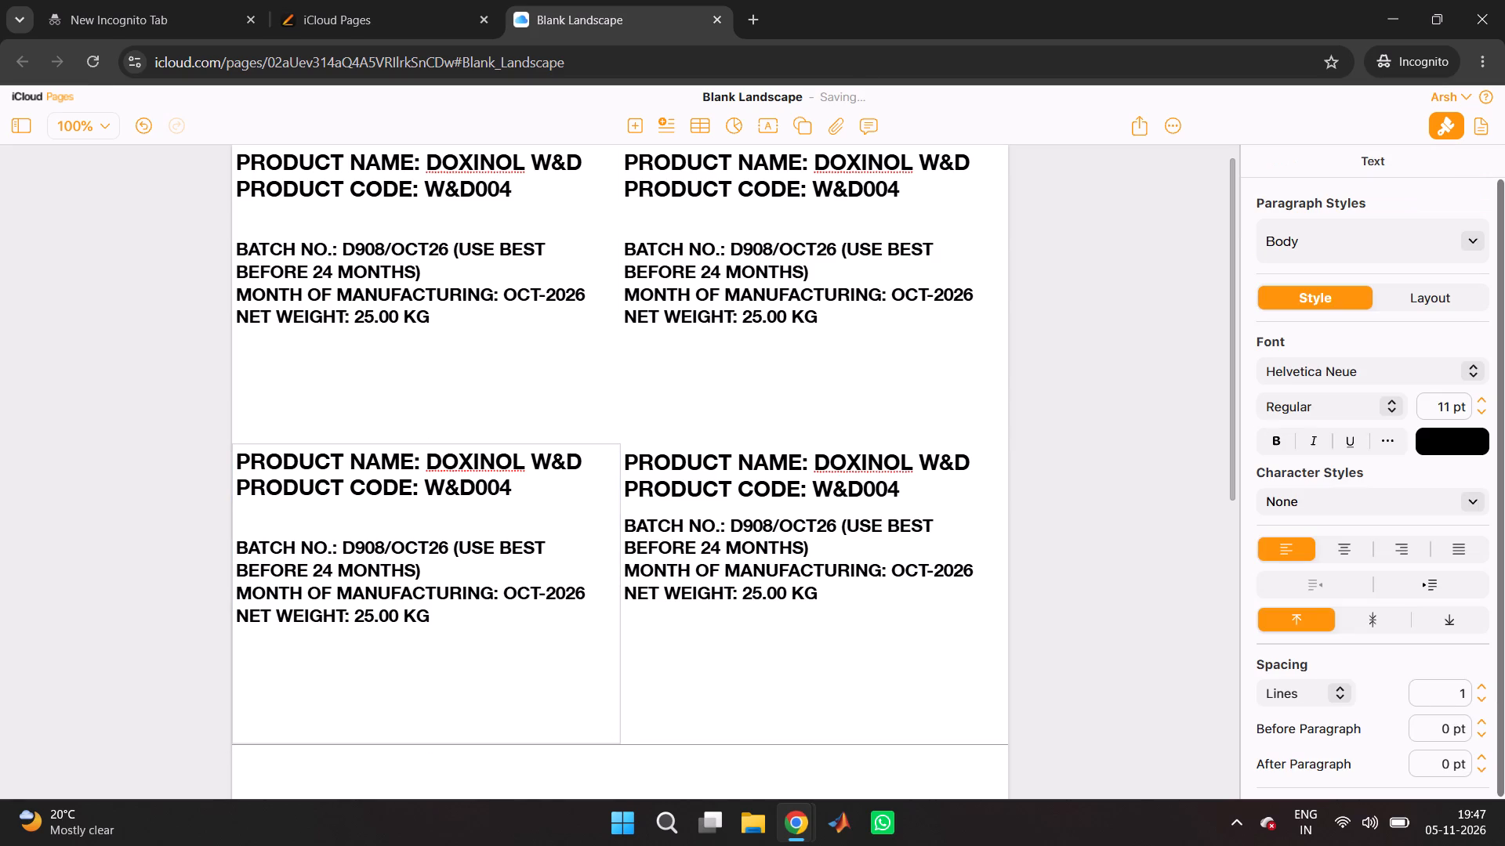
{"action": "double_click", "coordinate": [636, 509]}
{"action": "left_click", "coordinate": [636, 509]}
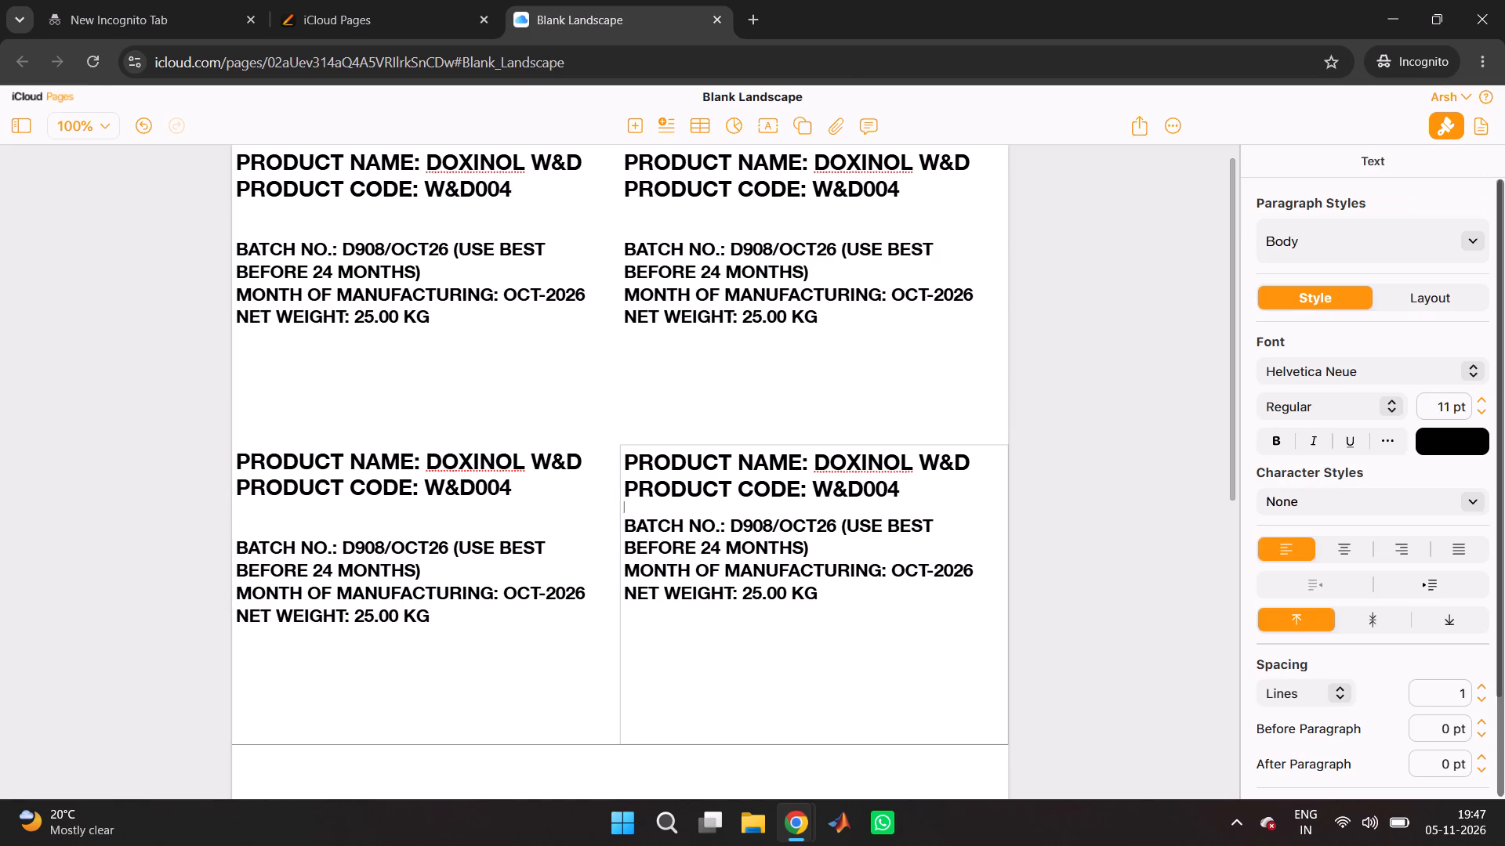
{"action": "key", "text": "Return"}
{"action": "key", "text": "Return"}
{"action": "left_click", "coordinate": [1113, 519]}
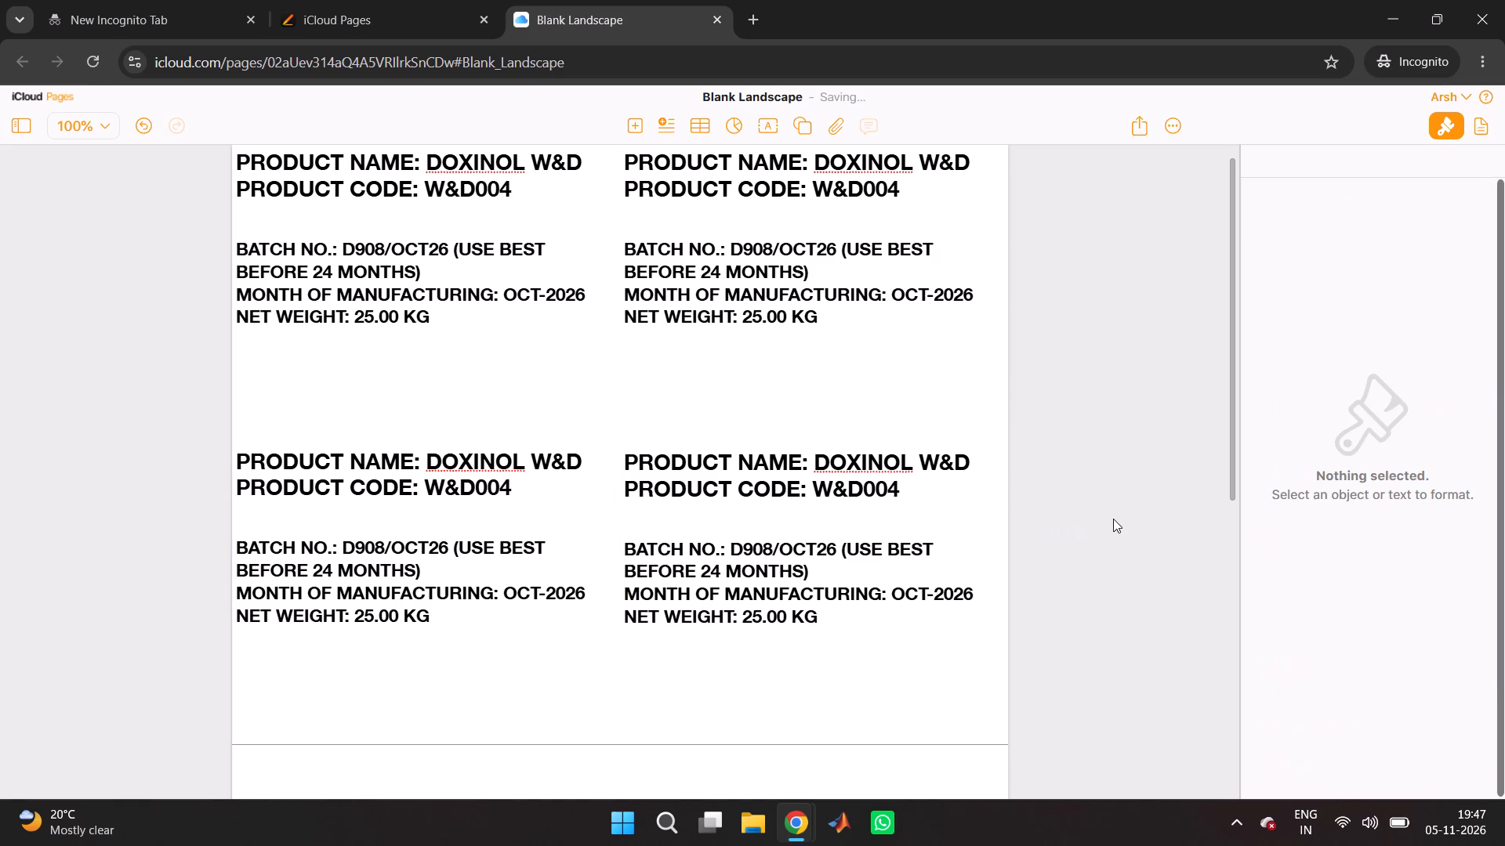
Set the product name and product code lines in the upper-left text box to 23 pt.
{"action": "double_click", "coordinate": [338, 363]}
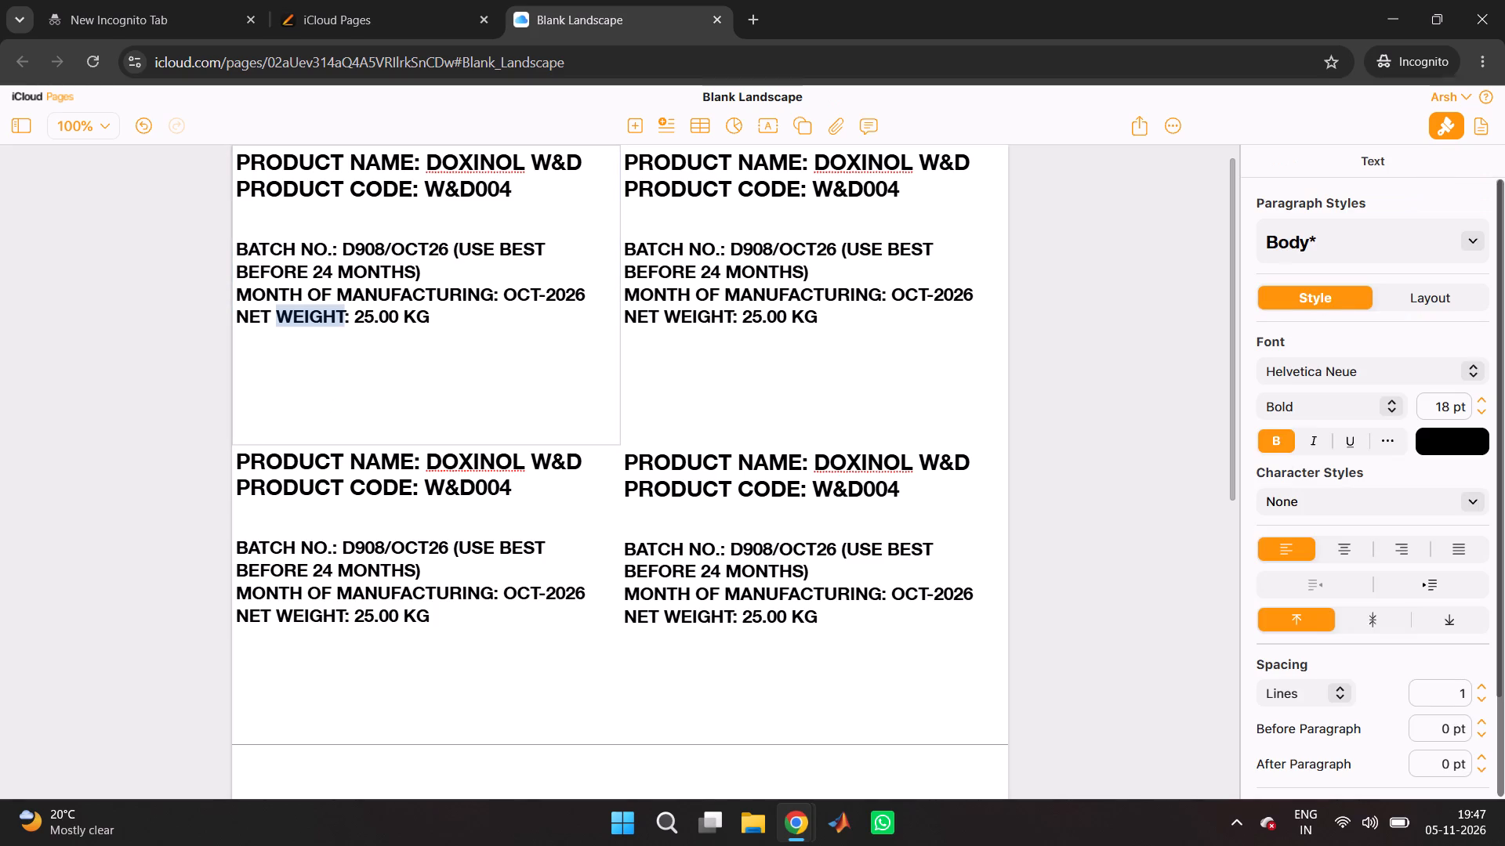
{"action": "left_click", "coordinate": [433, 327]}
{"action": "left_click_drag", "start_coordinate": [451, 324], "coordinate": [252, 251]}
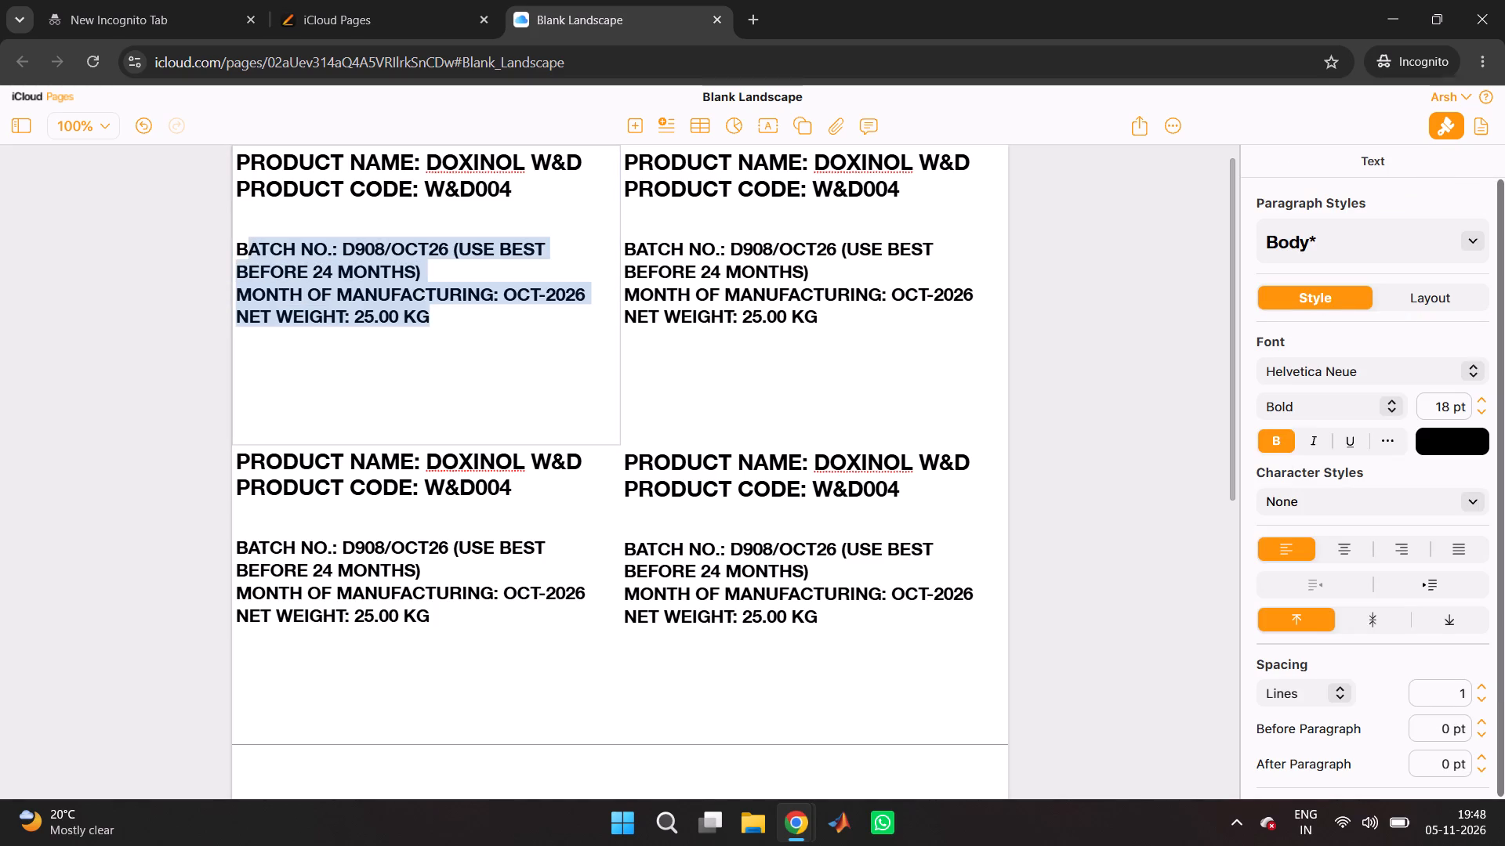
{"action": "left_click_drag", "start_coordinate": [535, 190], "coordinate": [234, 157]}
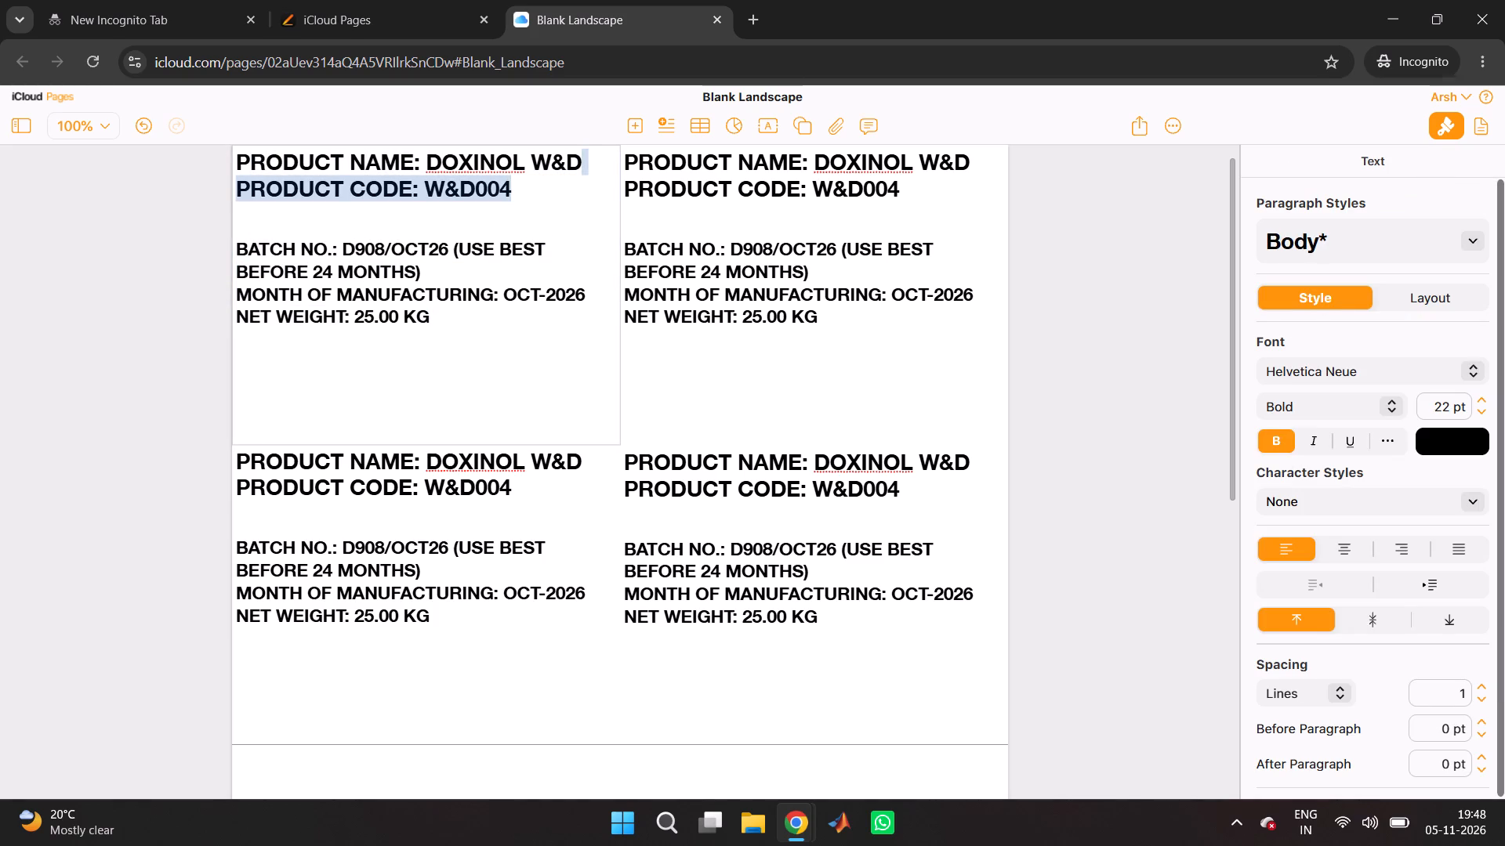
{"action": "left_click_drag", "start_coordinate": [538, 186], "coordinate": [227, 146]}
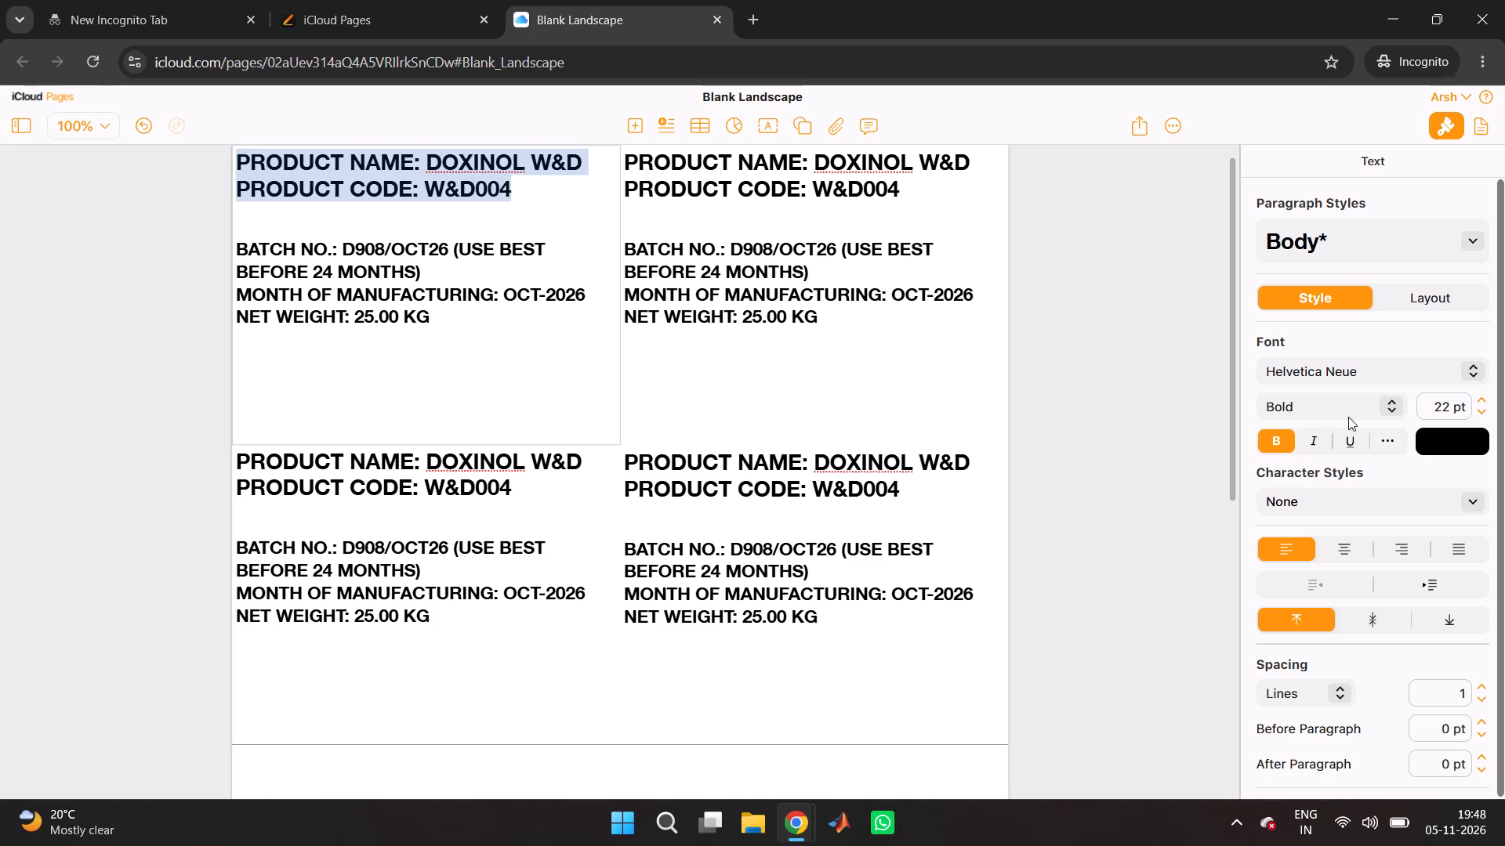
{"action": "left_click", "coordinate": [1477, 396]}
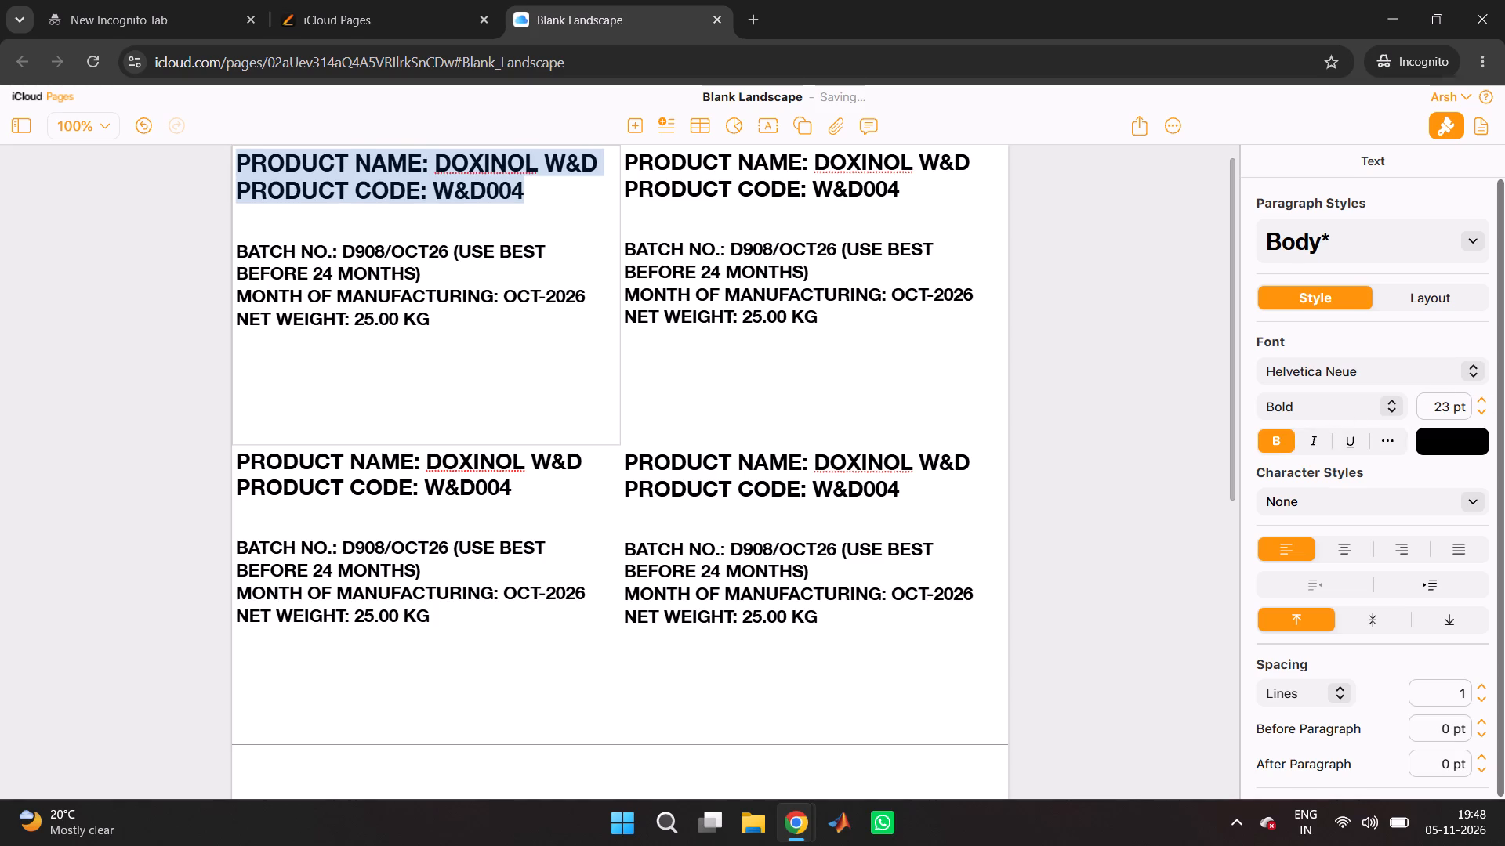
Set the batch number, month of manufacturing and net weight lines in the upper-left text box to 19 pt.
{"action": "left_click_drag", "start_coordinate": [444, 319], "coordinate": [233, 255]}
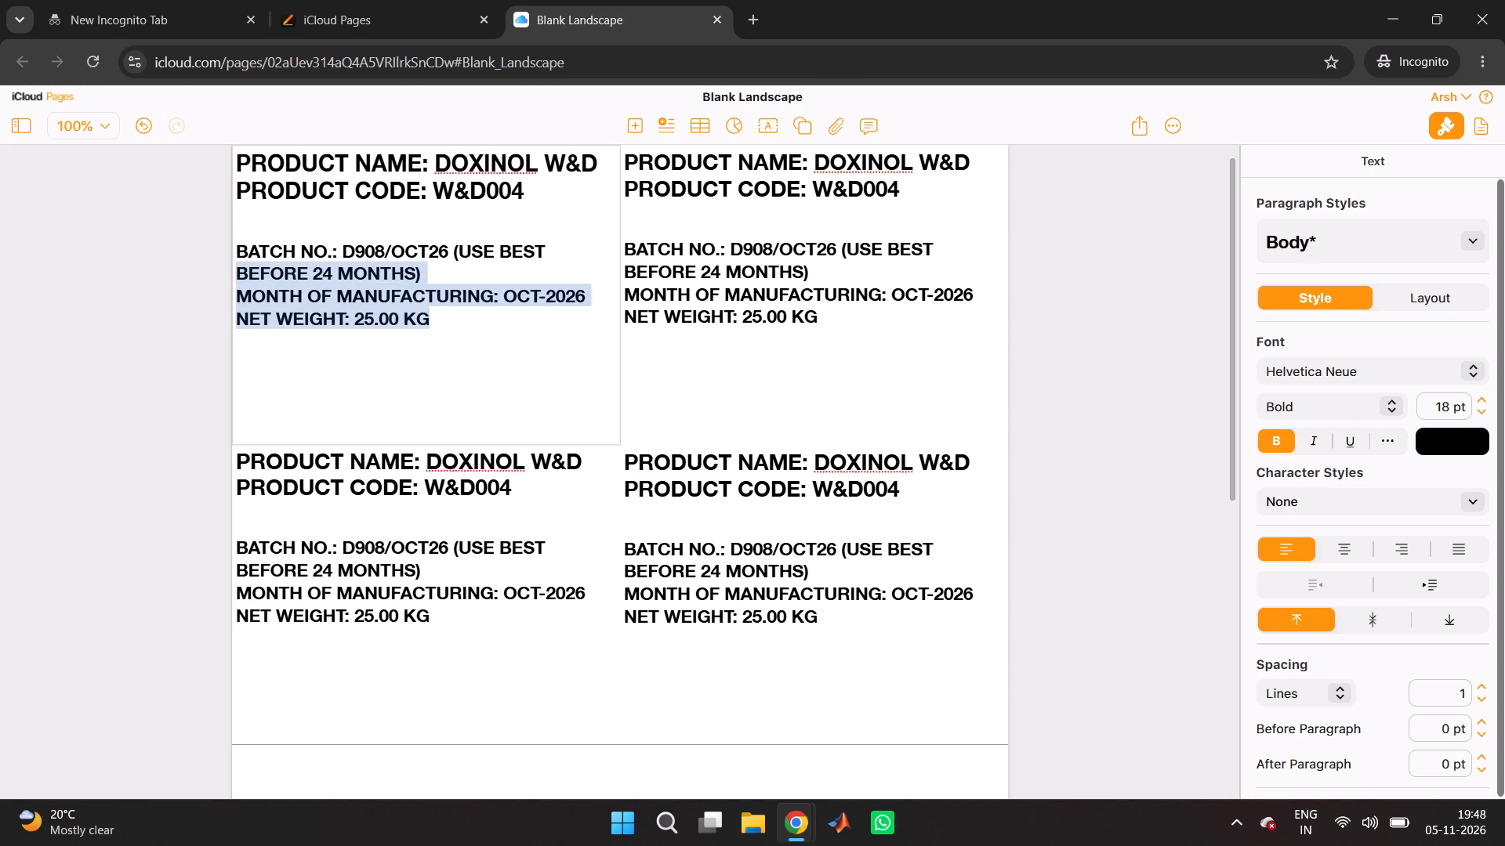
{"action": "left_click_drag", "start_coordinate": [237, 250], "coordinate": [531, 329]}
{"action": "left_click", "coordinate": [1485, 402]}
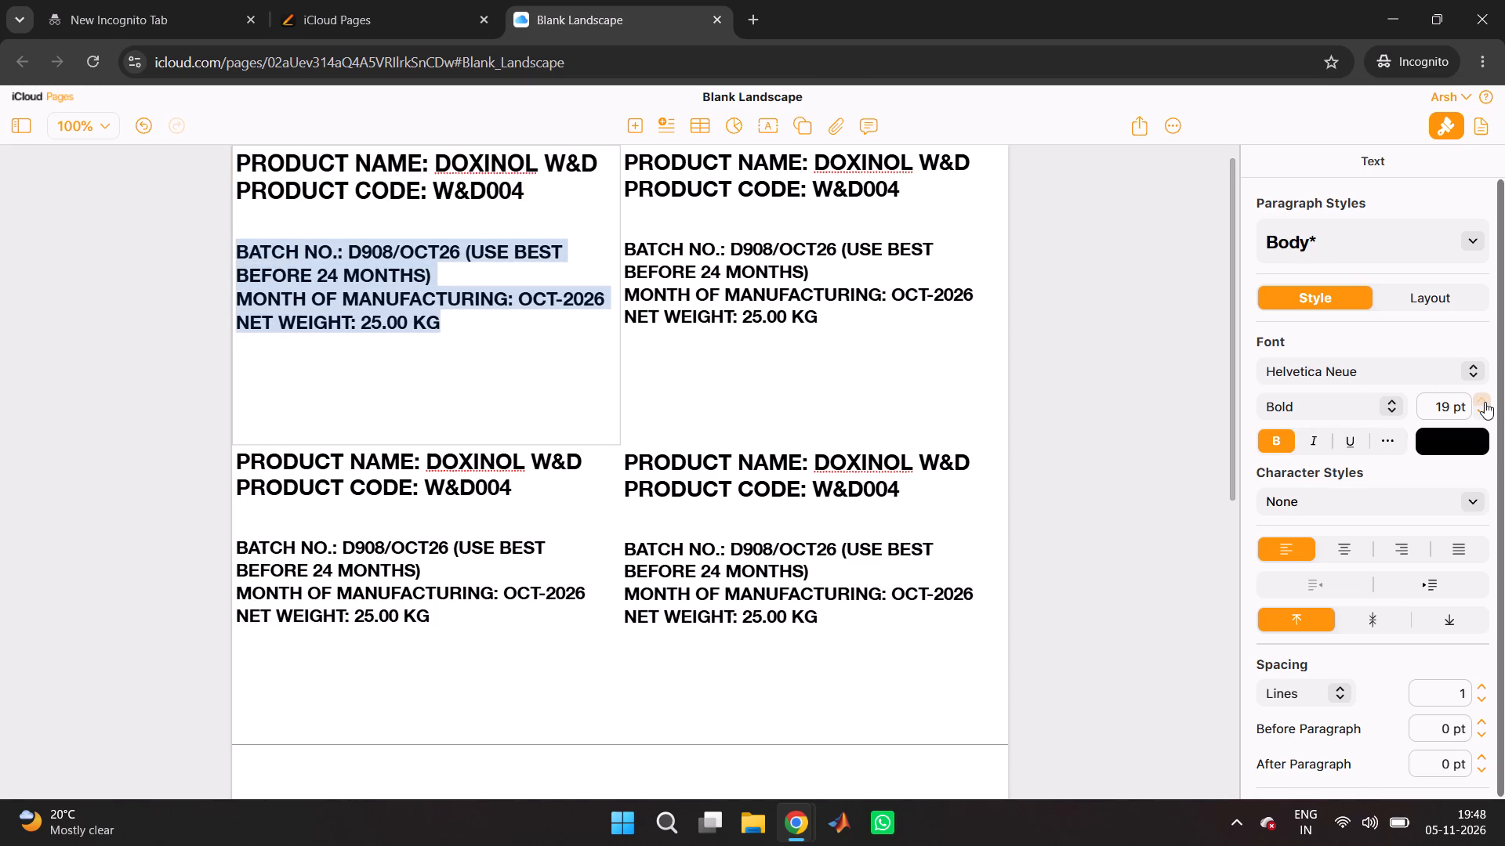
{"action": "left_click", "coordinate": [1485, 402]}
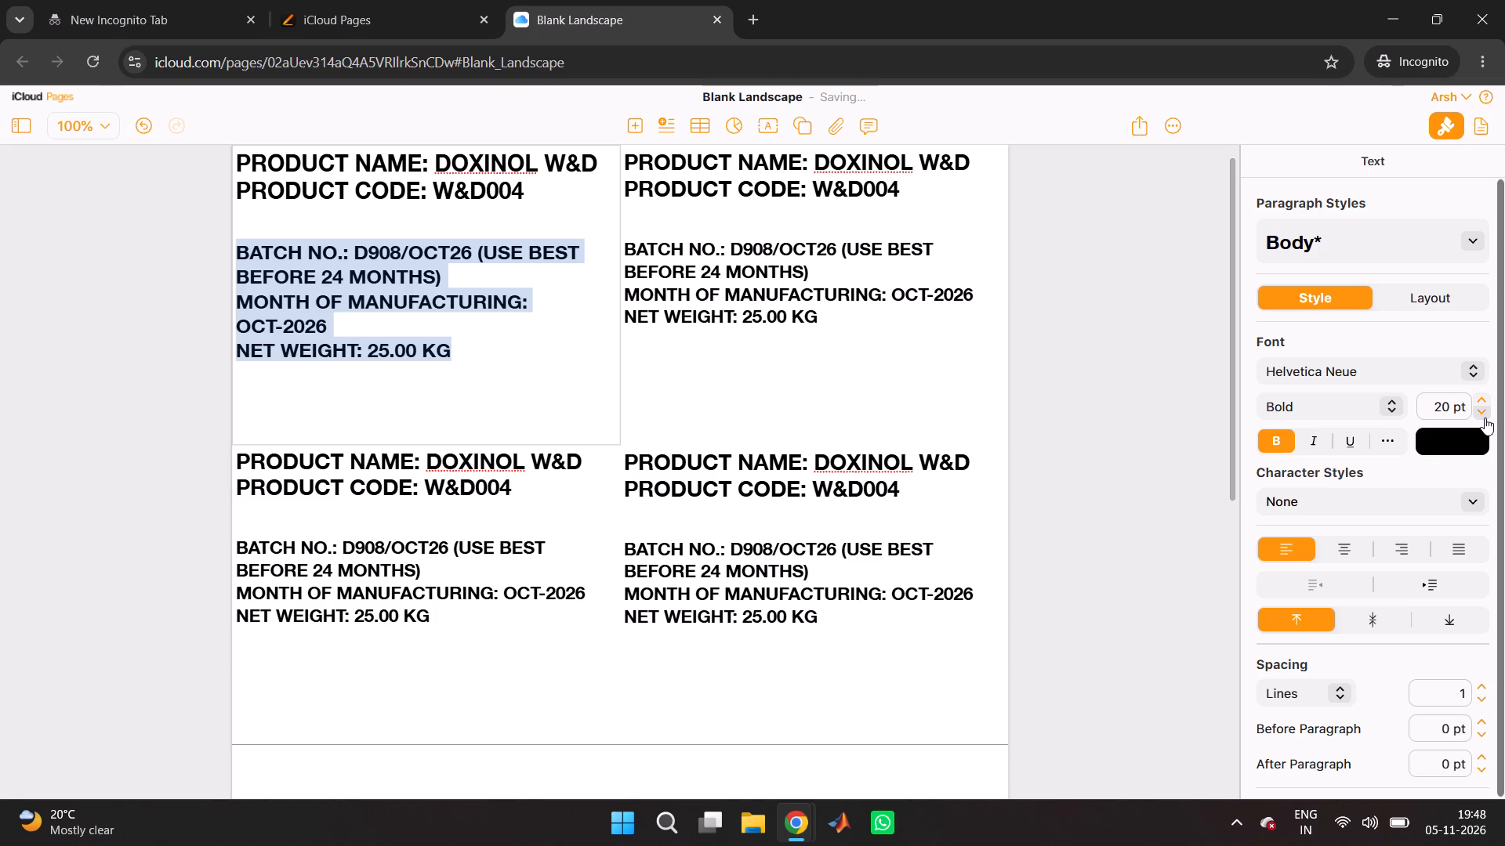
{"action": "left_click", "coordinate": [1485, 418]}
Copy all the resized label text from the upper-left text box over the entire text of the upper-right box.
{"action": "left_click", "coordinate": [500, 308]}
{"action": "key", "text": "ctrl+a"}
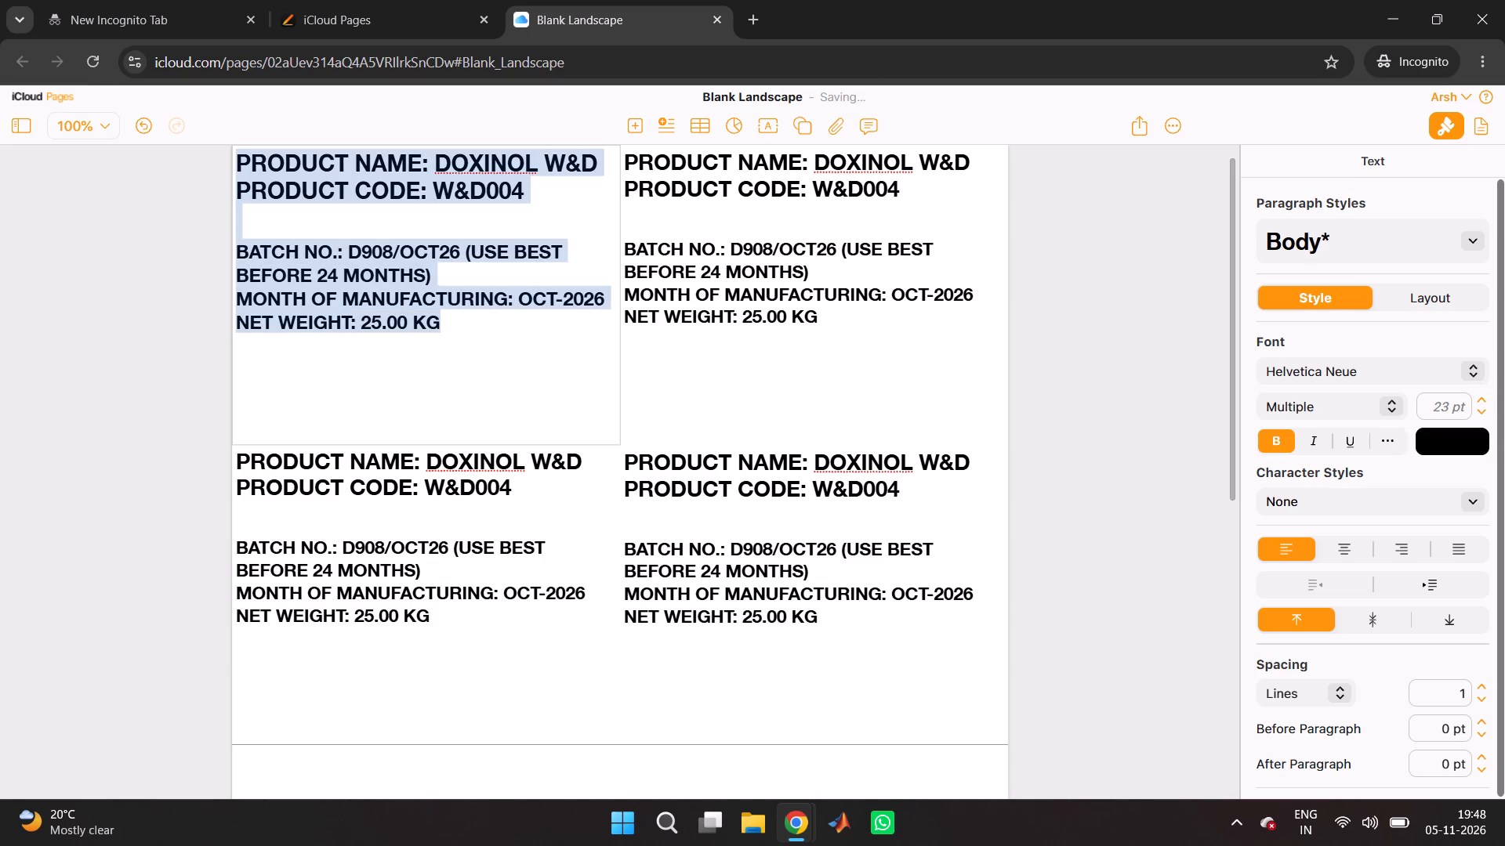
{"action": "key", "text": "ctrl+c"}
{"action": "double_click", "coordinate": [833, 292]}
{"action": "double_click", "coordinate": [833, 292]}
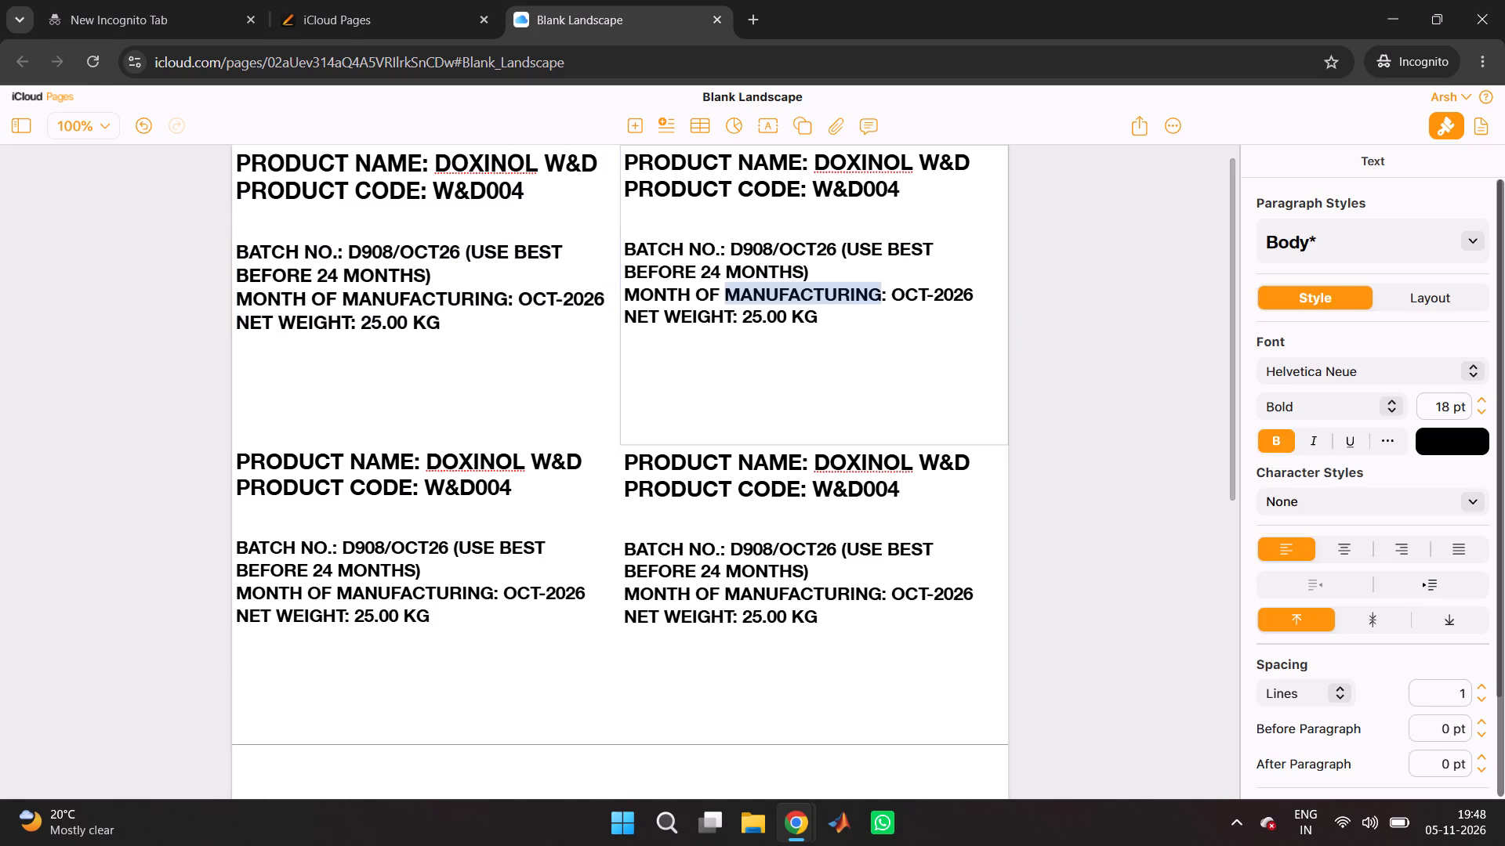
{"action": "key", "text": "ctrl+a"}
{"action": "key", "text": "ctrl+v"}
Replace the entire text of both lower text boxes with the copied resized label text.
{"action": "left_click", "coordinate": [484, 545]}
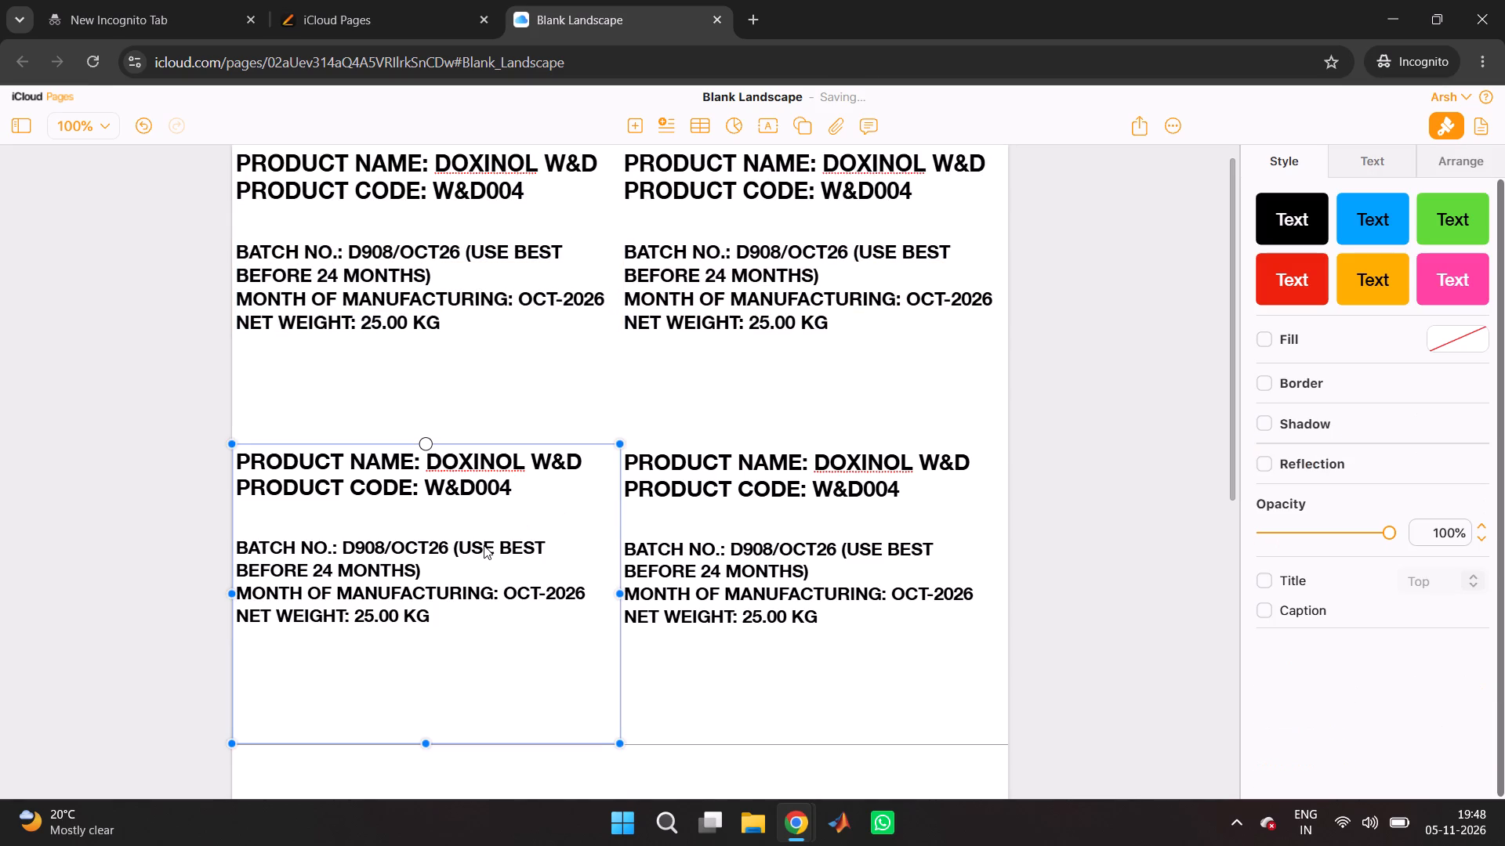
{"action": "key", "text": "ctrl+v"}
{"action": "key", "text": "ctrl+z"}
{"action": "triple_click", "coordinate": [484, 545]}
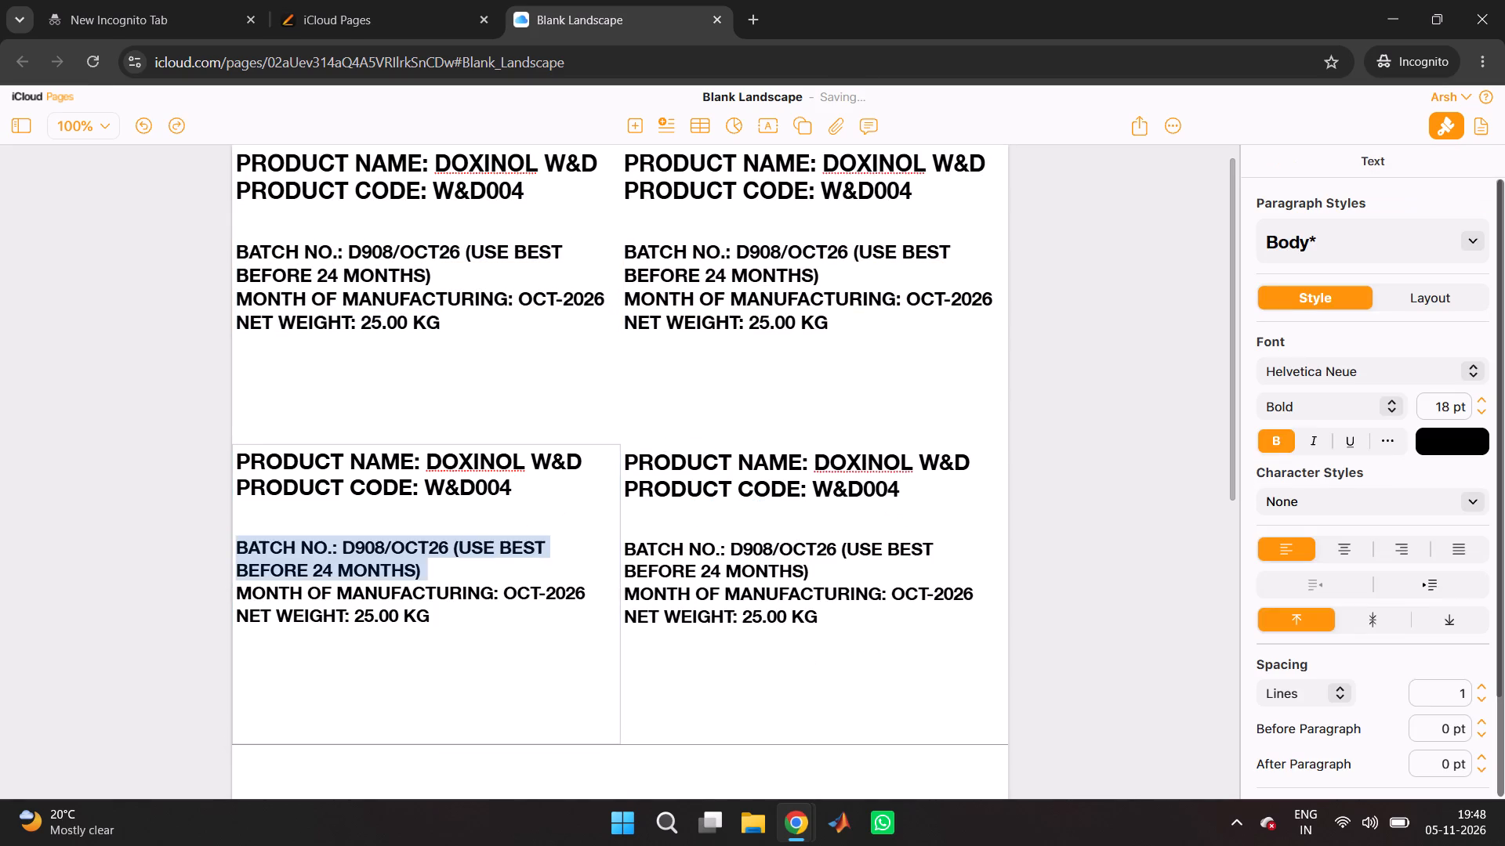
{"action": "key", "text": "ctrl+a"}
{"action": "key", "text": "ctrl+v"}
{"action": "double_click", "coordinate": [786, 591]}
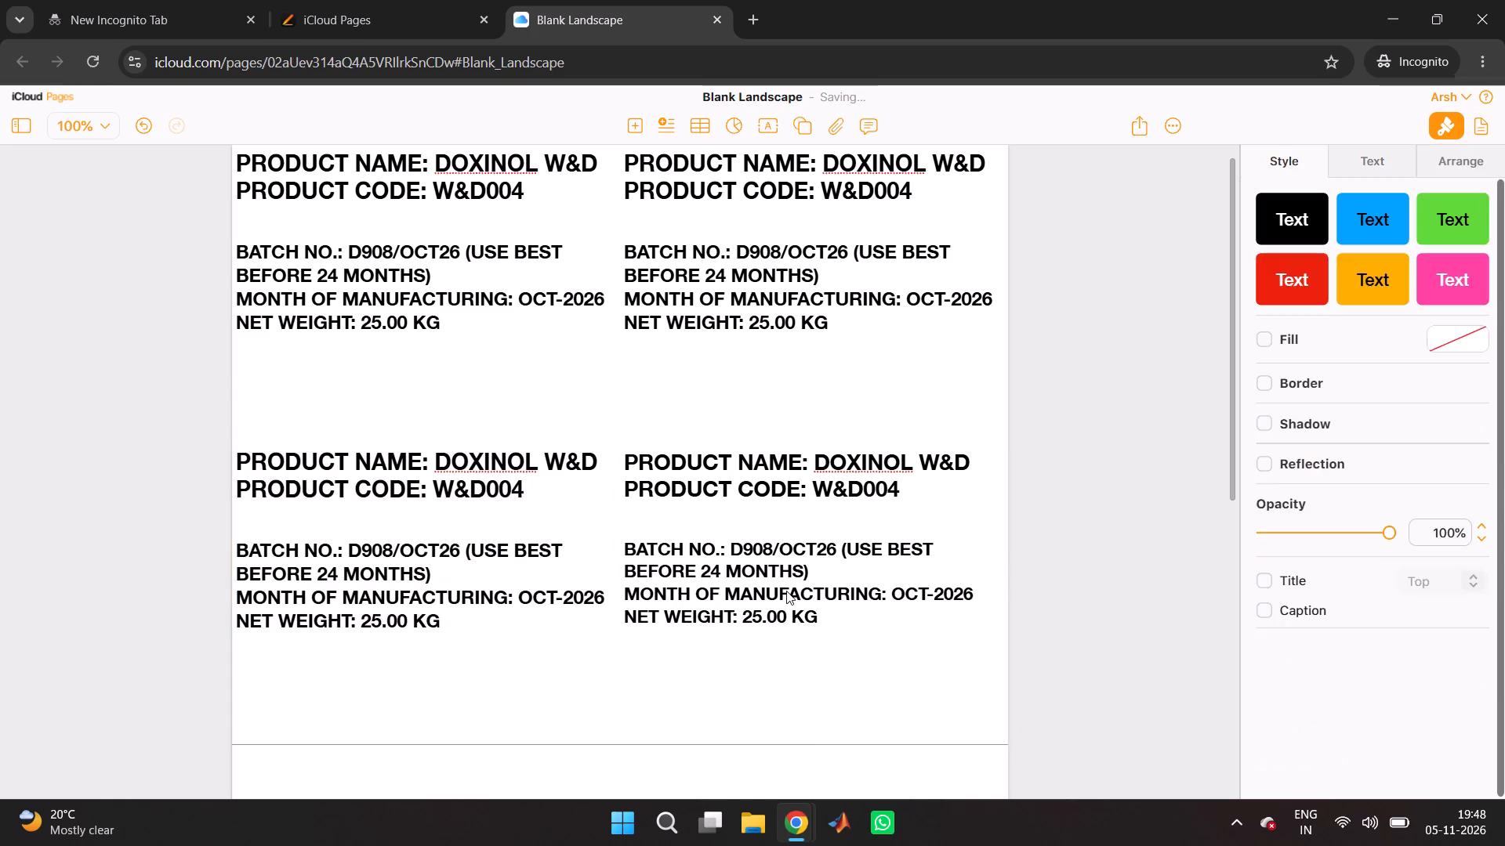
{"action": "key", "text": "ctrl+a"}
{"action": "key", "text": "ctrl+v"}
{"action": "key", "text": "ctrl+z"}
{"action": "double_click", "coordinate": [856, 588]}
{"action": "key", "text": "ctrl+a"}
{"action": "key", "text": "ctrl+v"}
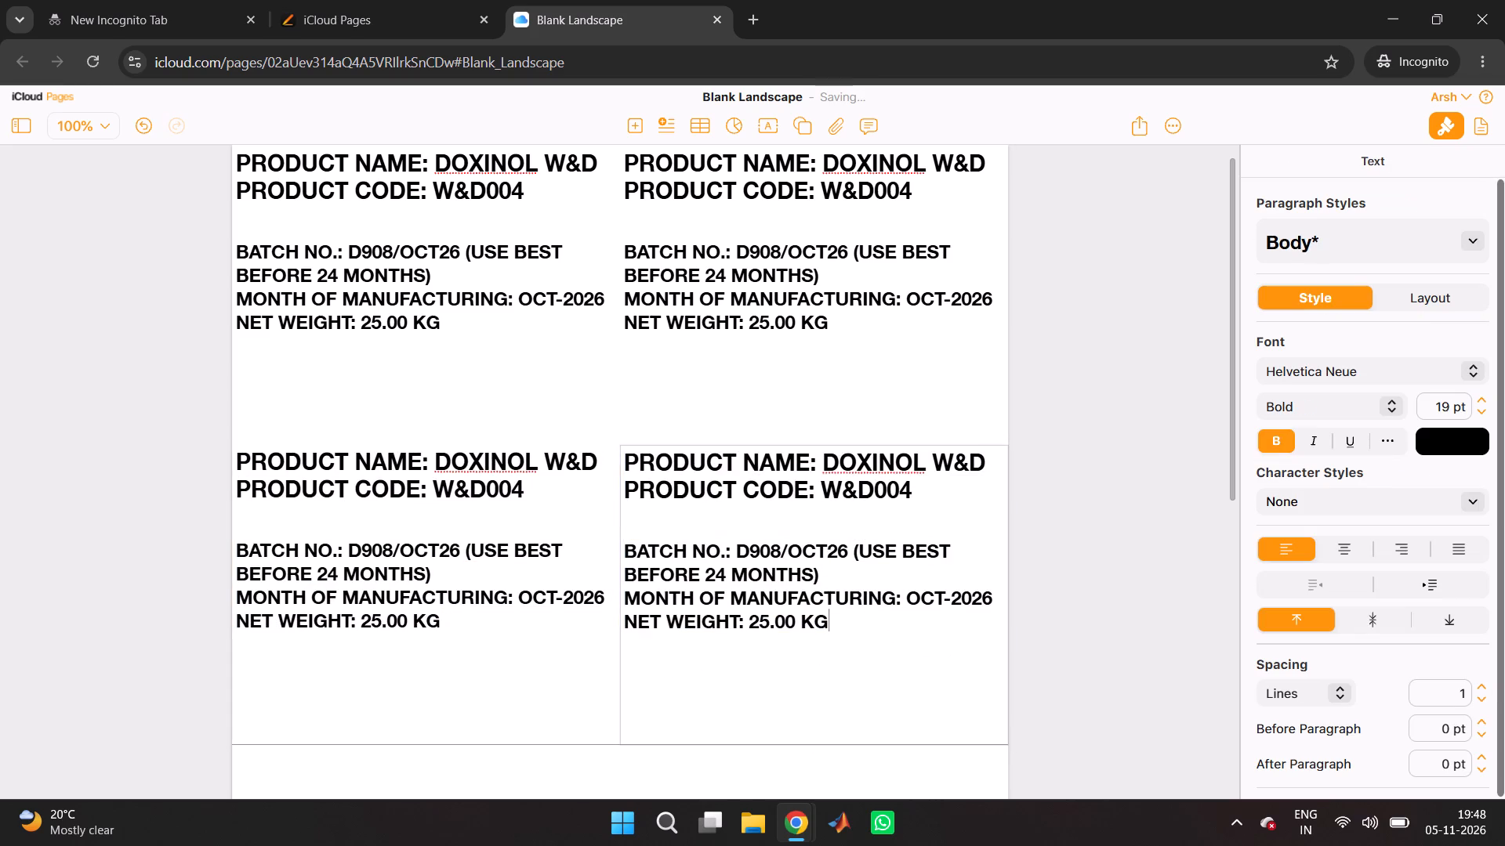
{"action": "left_click", "coordinate": [1119, 587]}
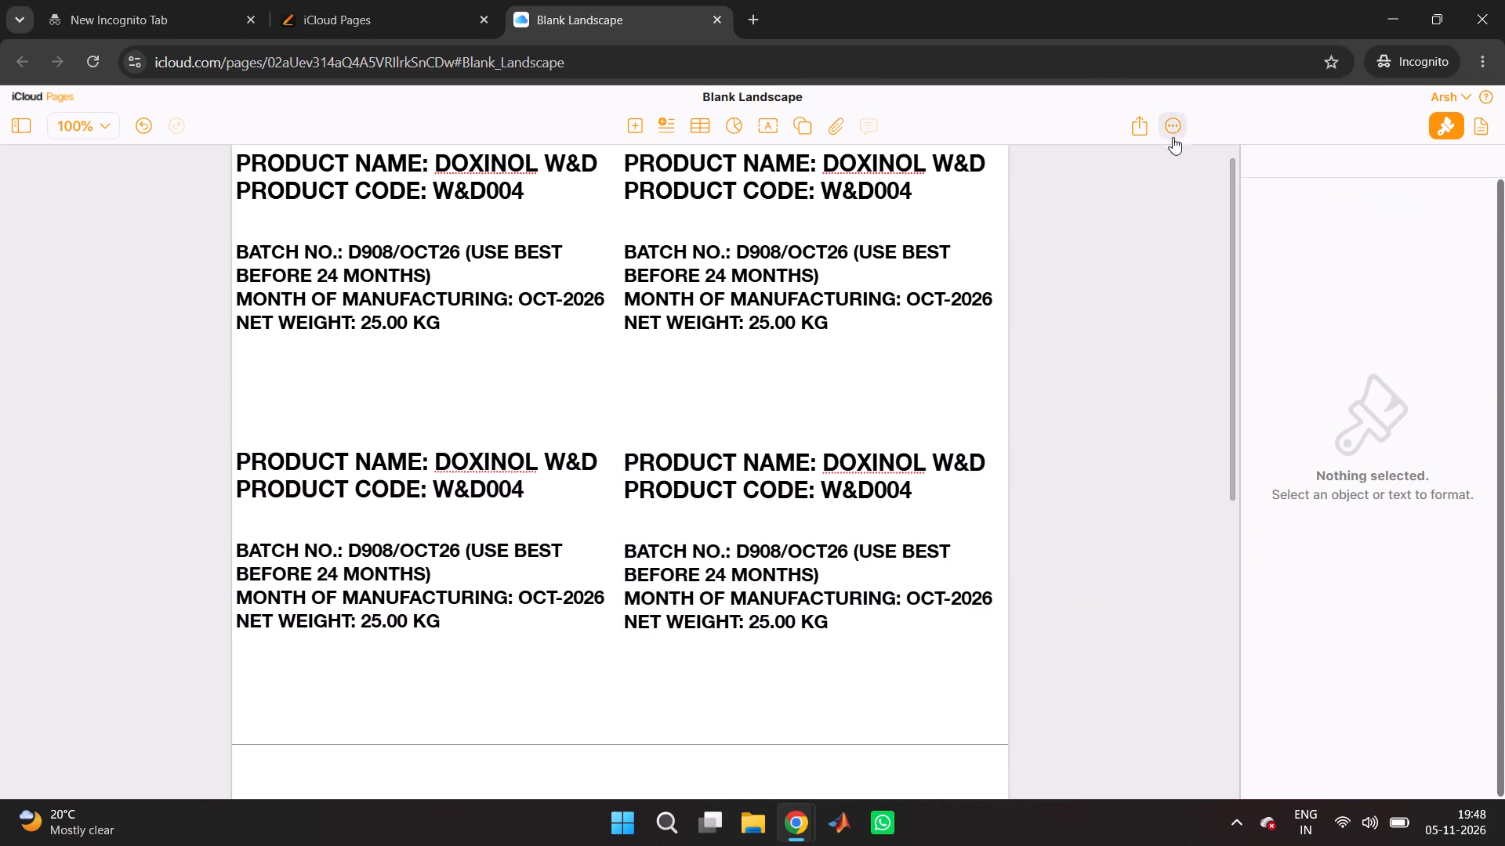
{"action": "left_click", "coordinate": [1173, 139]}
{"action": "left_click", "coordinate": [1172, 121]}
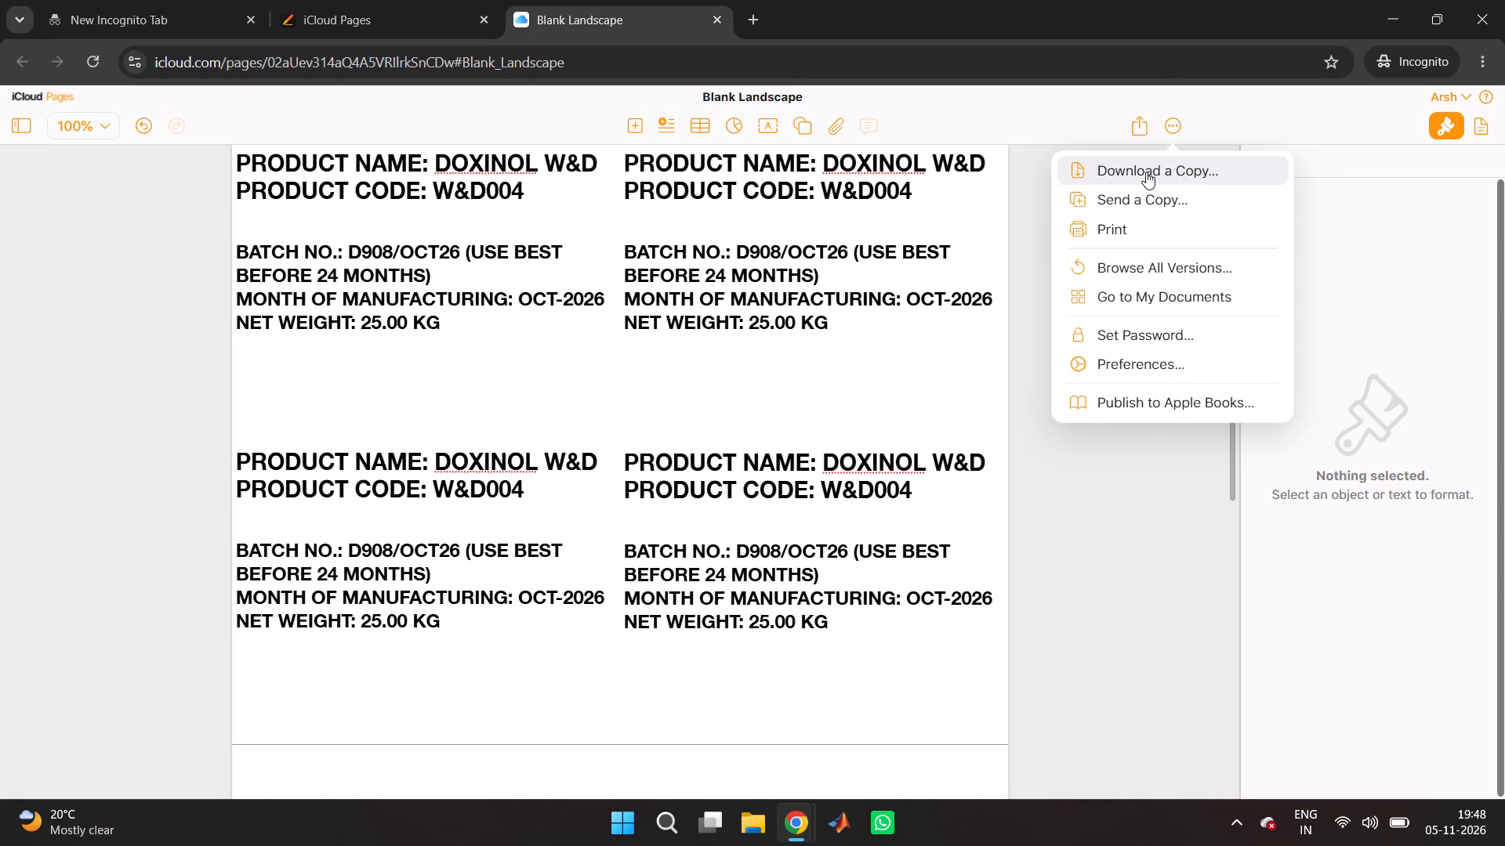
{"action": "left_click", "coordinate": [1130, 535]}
Reload the iCloud Pages document list in its own browser tab.
{"action": "left_click", "coordinate": [419, 5]}
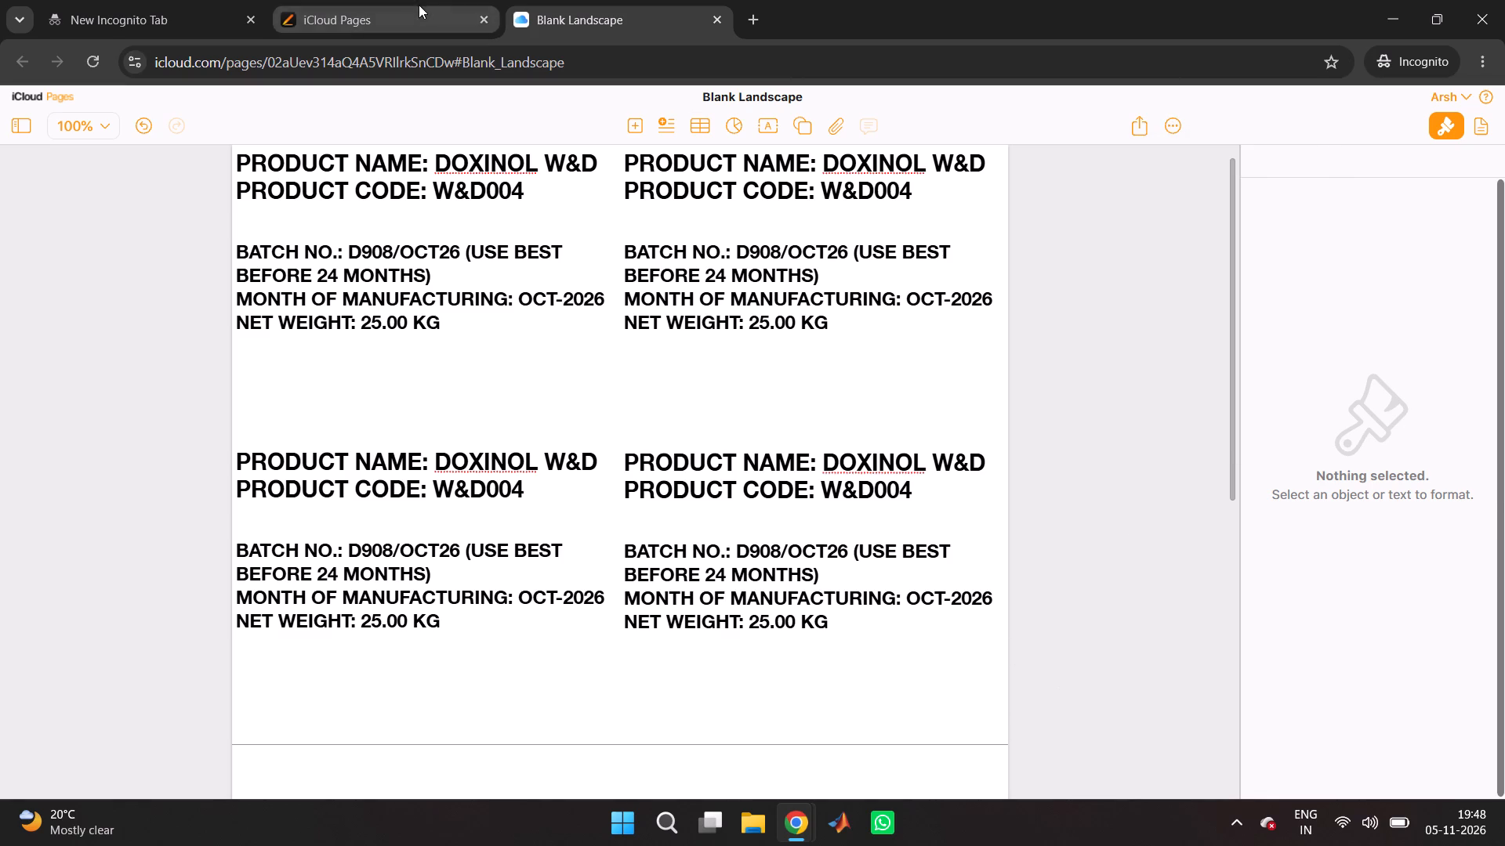
{"action": "left_click", "coordinate": [534, 0]}
{"action": "left_click", "coordinate": [364, 0]}
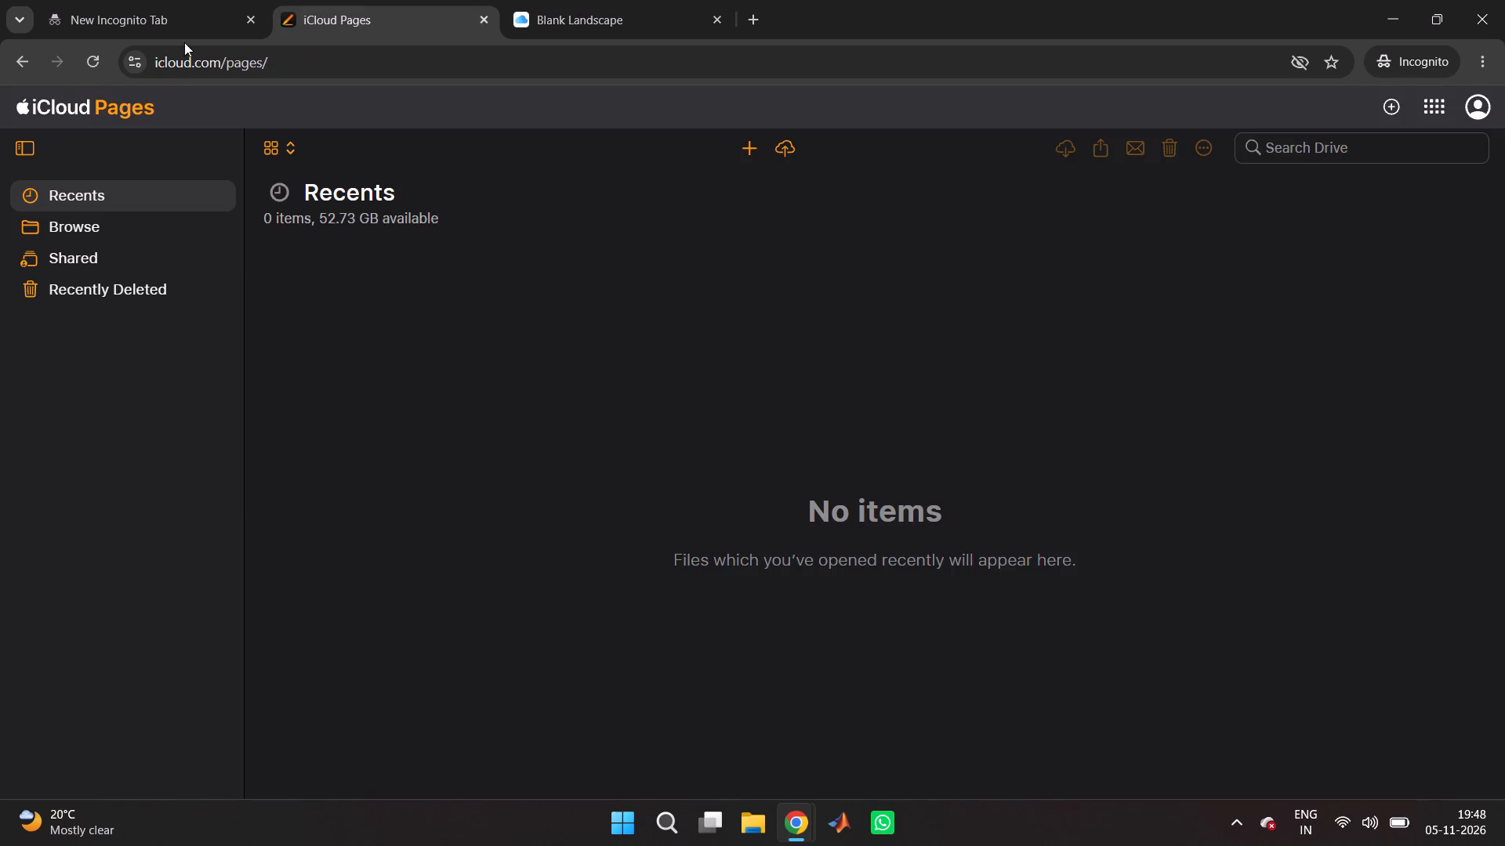
{"action": "left_click", "coordinate": [103, 53]}
{"action": "left_click", "coordinate": [600, 0]}
{"action": "left_click", "coordinate": [450, 0]}
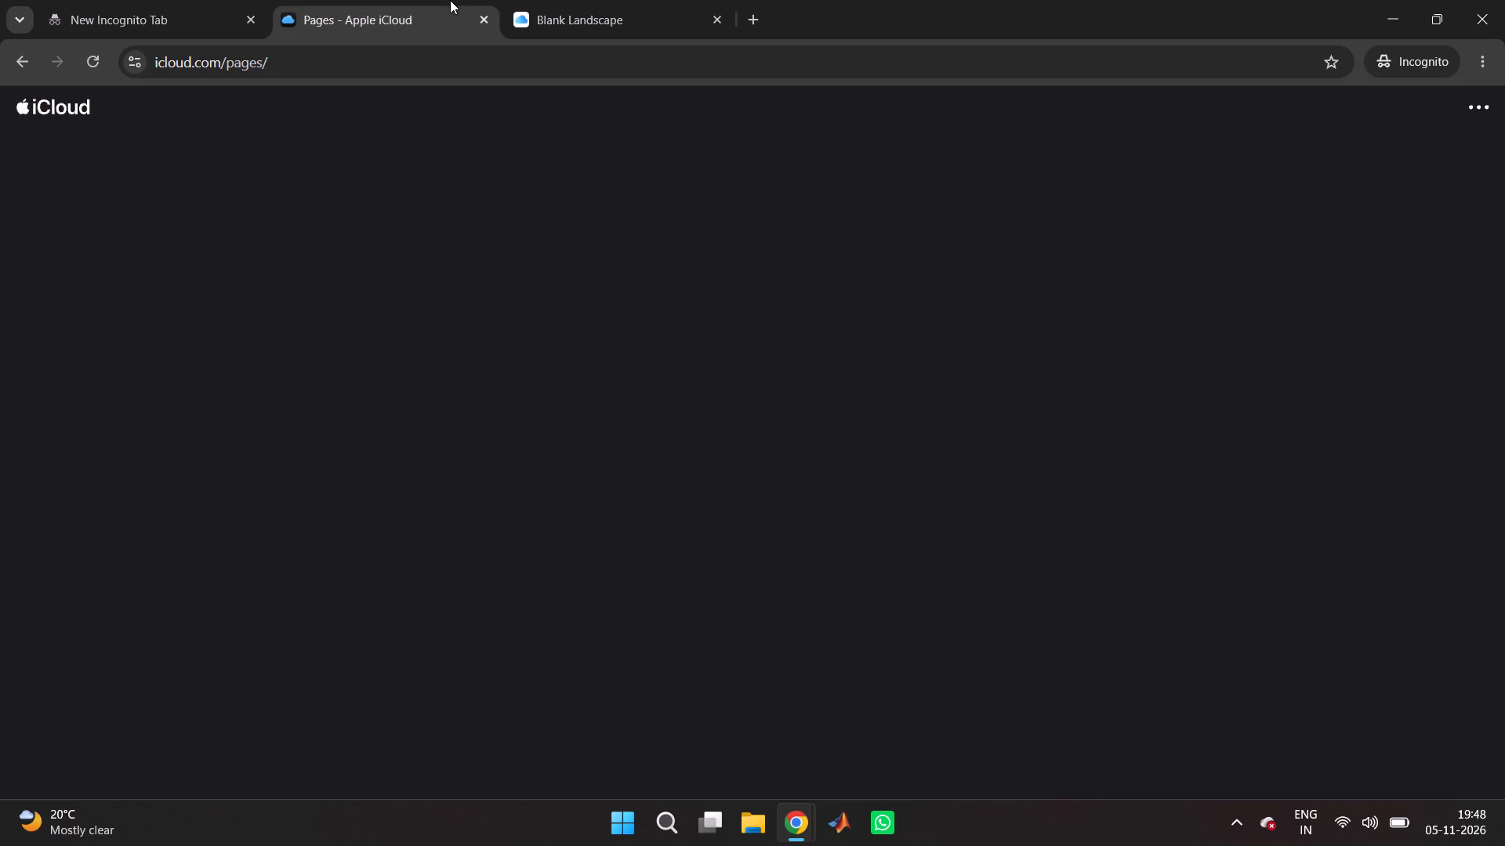
Copy the product name "DOXINOL W&D" from the upper-right text box of the Blank Landscape document.
{"action": "left_click", "coordinate": [615, 0]}
{"action": "double_click", "coordinate": [829, 163]}
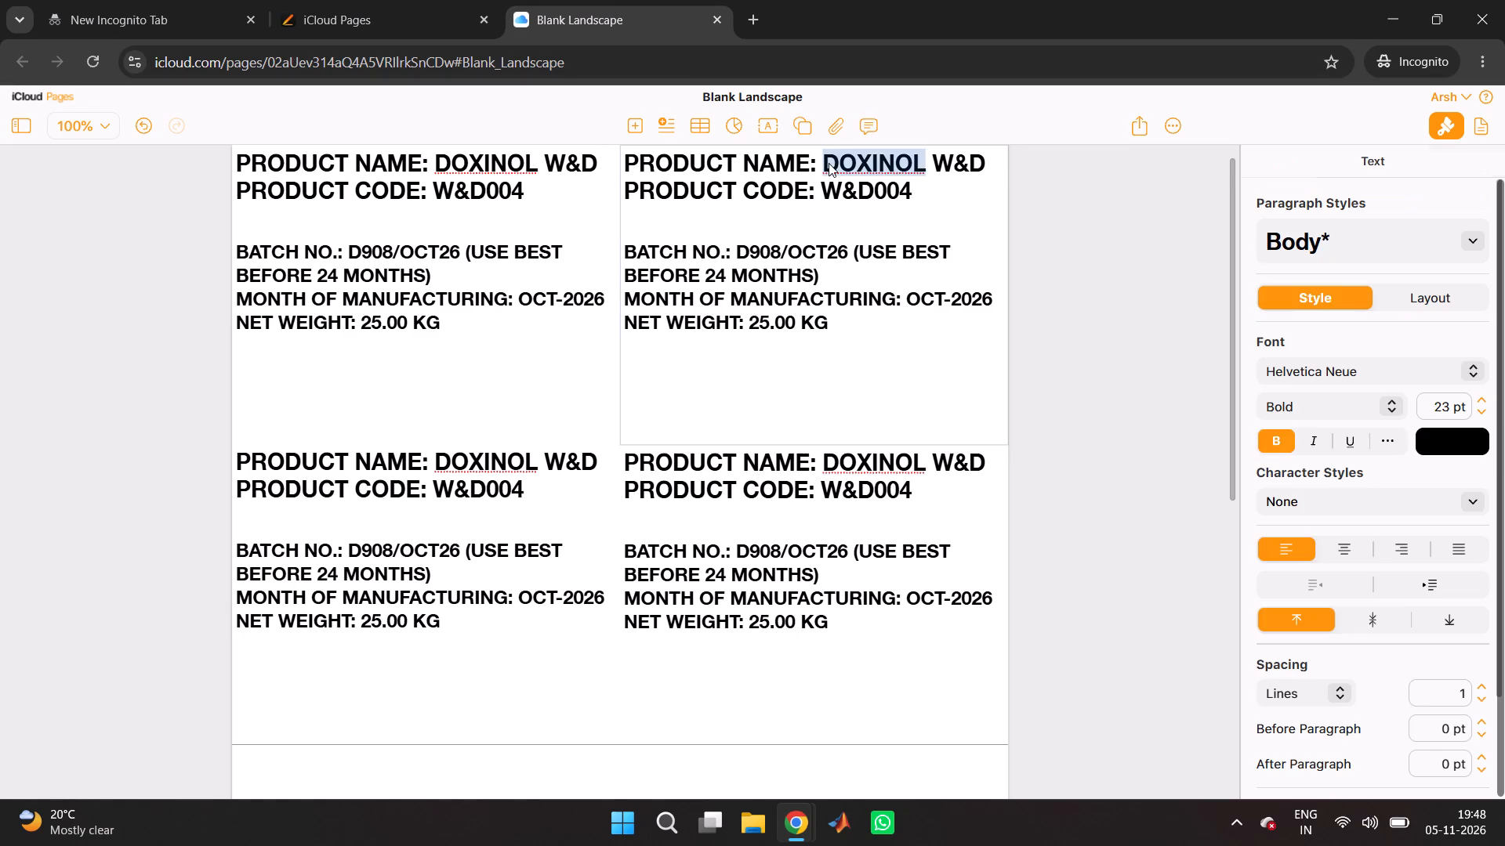
{"action": "left_click_drag", "start_coordinate": [829, 163], "coordinate": [993, 164]}
{"action": "key", "text": "ctrl+c"}
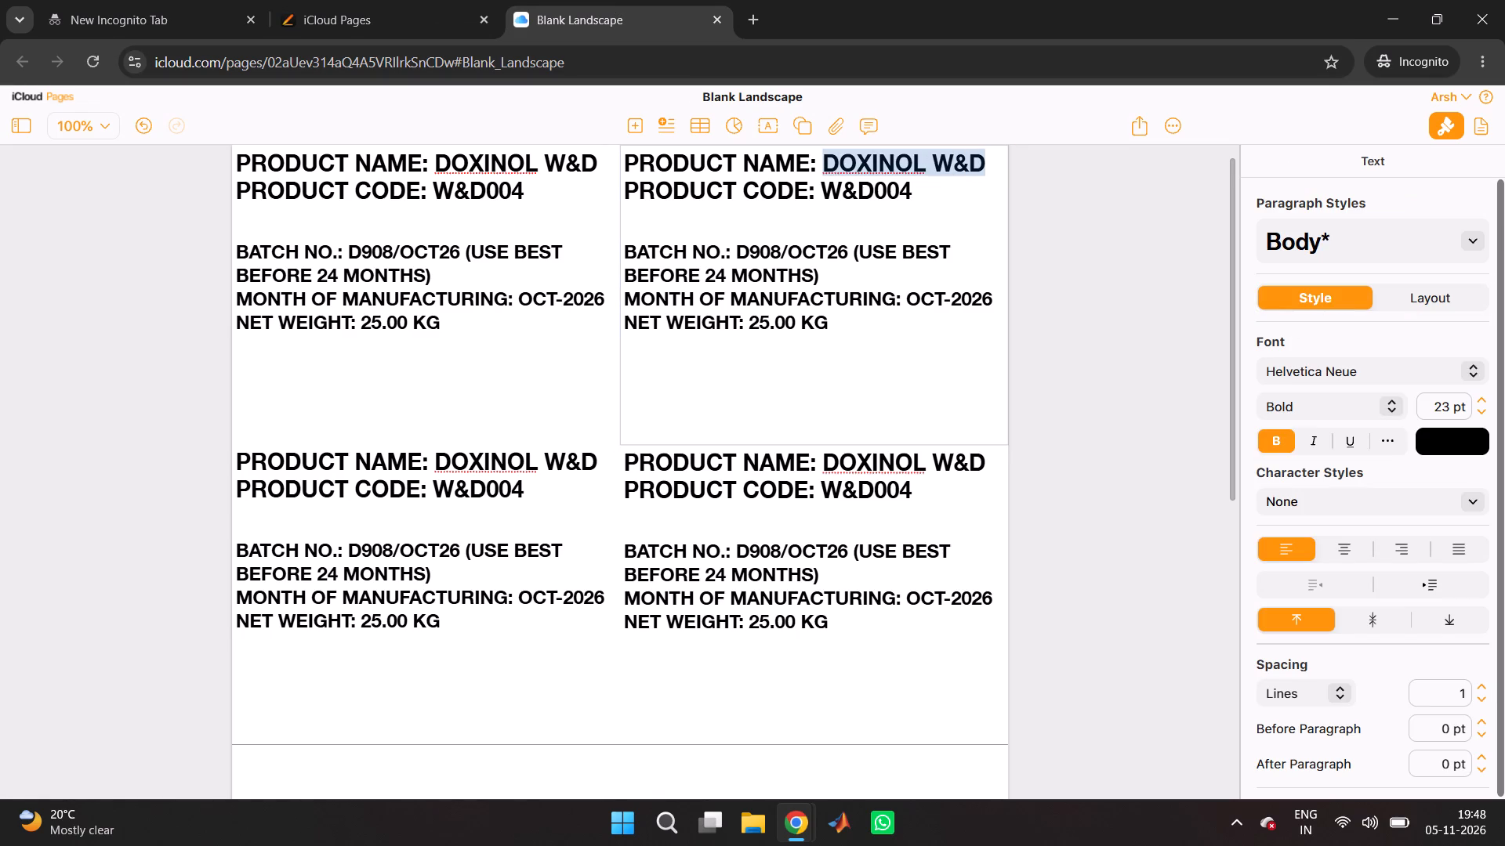
Rename the Blank Landscape file in the Recents list as "DOXINOL W&D" using the copied product name.
{"action": "left_click", "coordinate": [434, 0]}
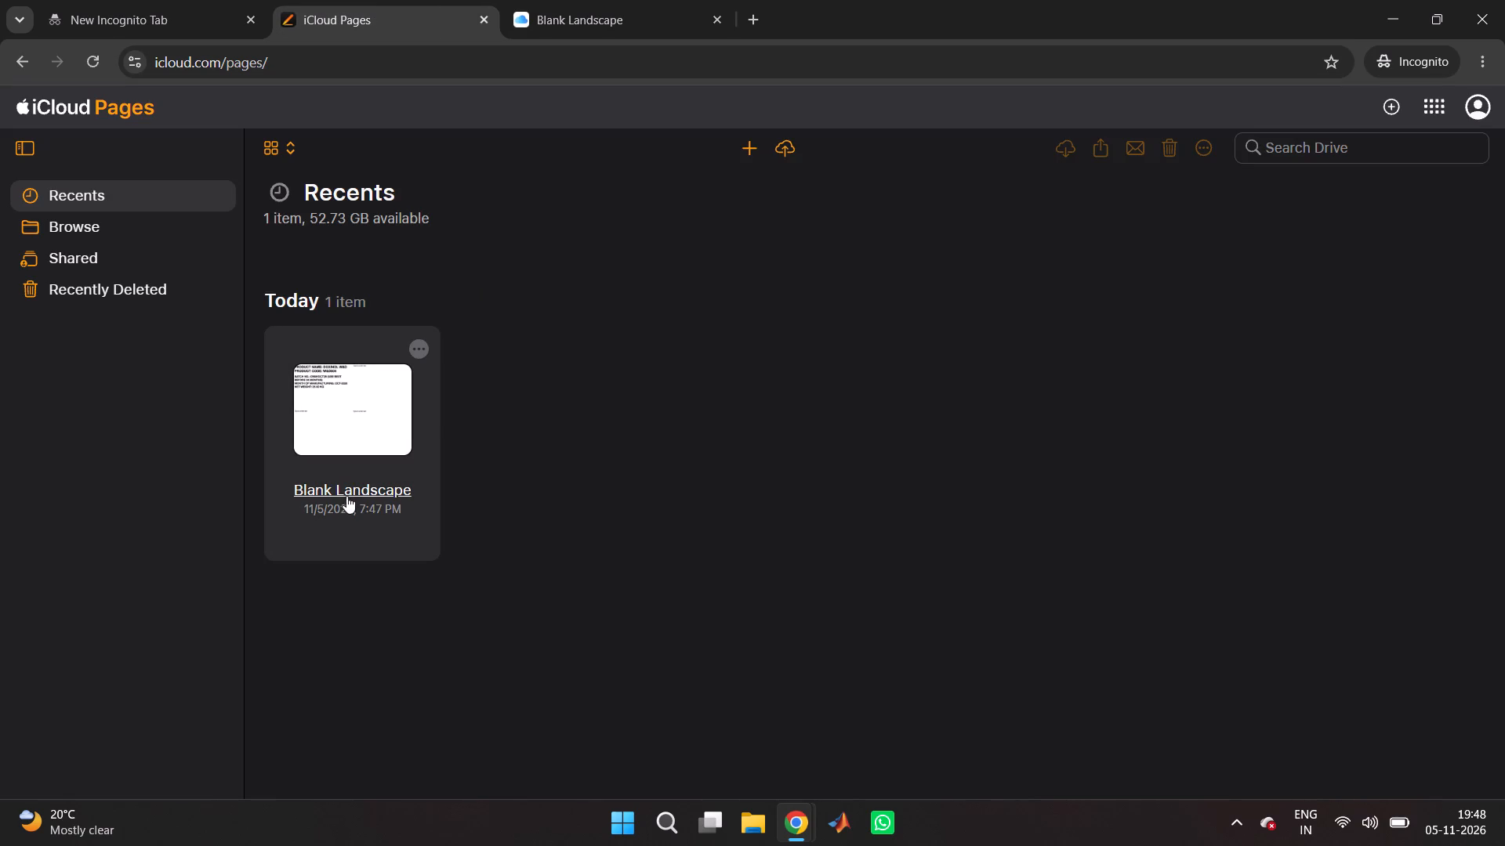
{"action": "left_click", "coordinate": [415, 343]}
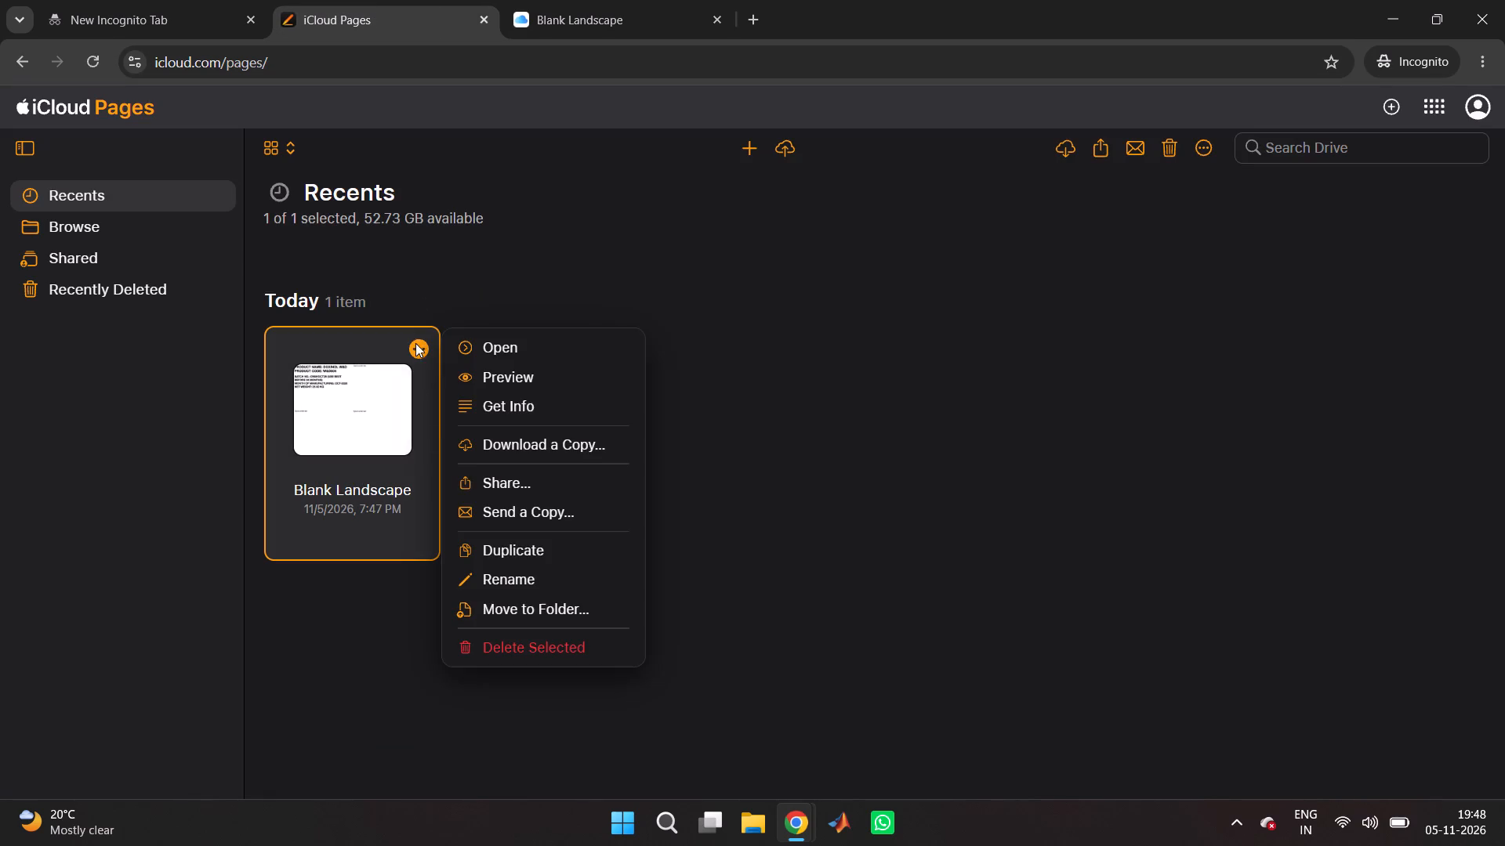
{"action": "left_click", "coordinate": [531, 577]}
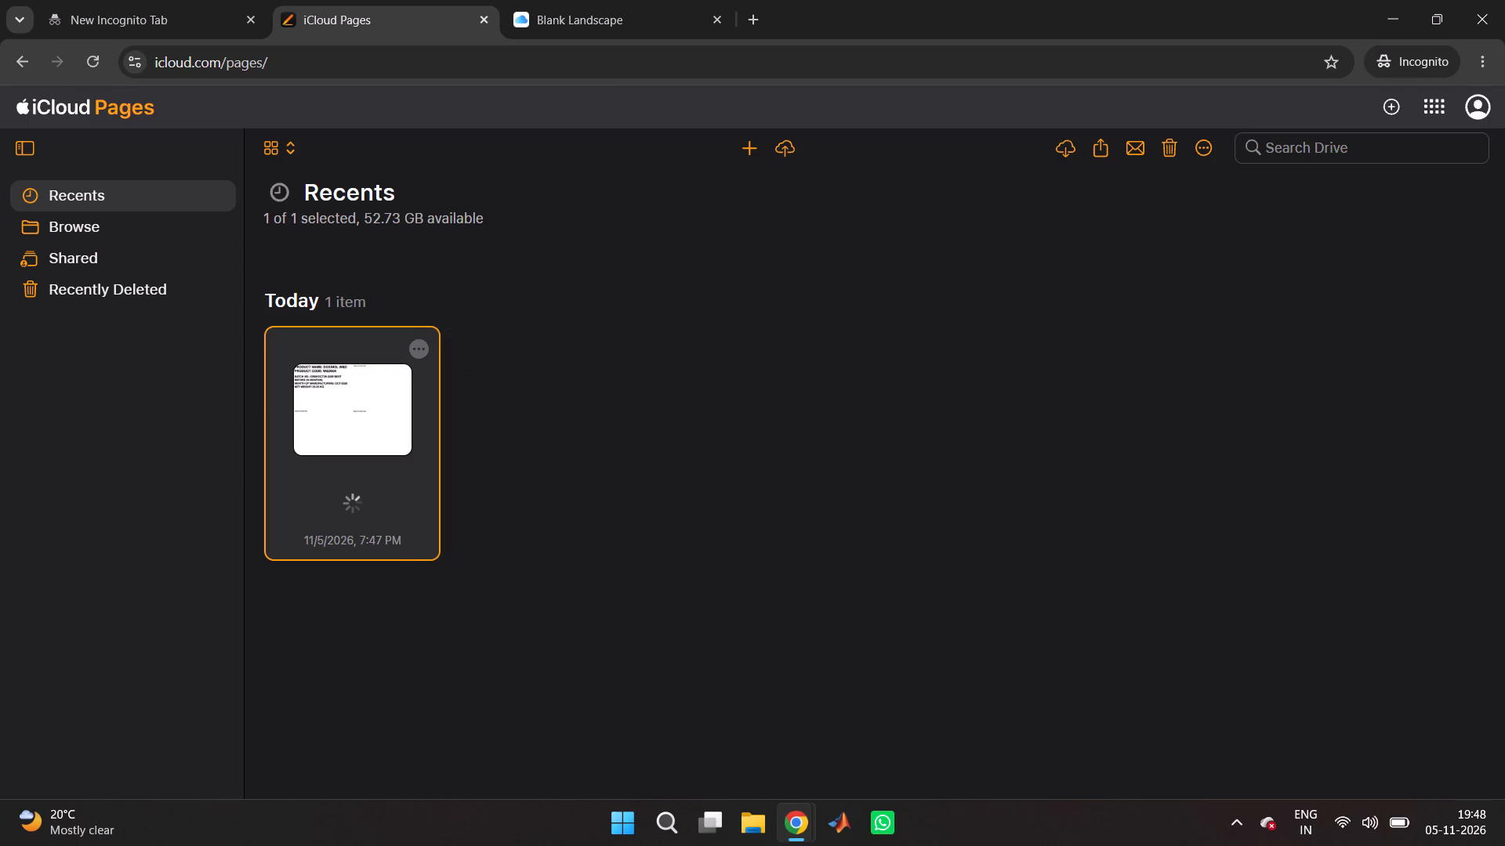
{"action": "key", "text": "ctrl+v"}
{"action": "left_click", "coordinate": [584, 530]}
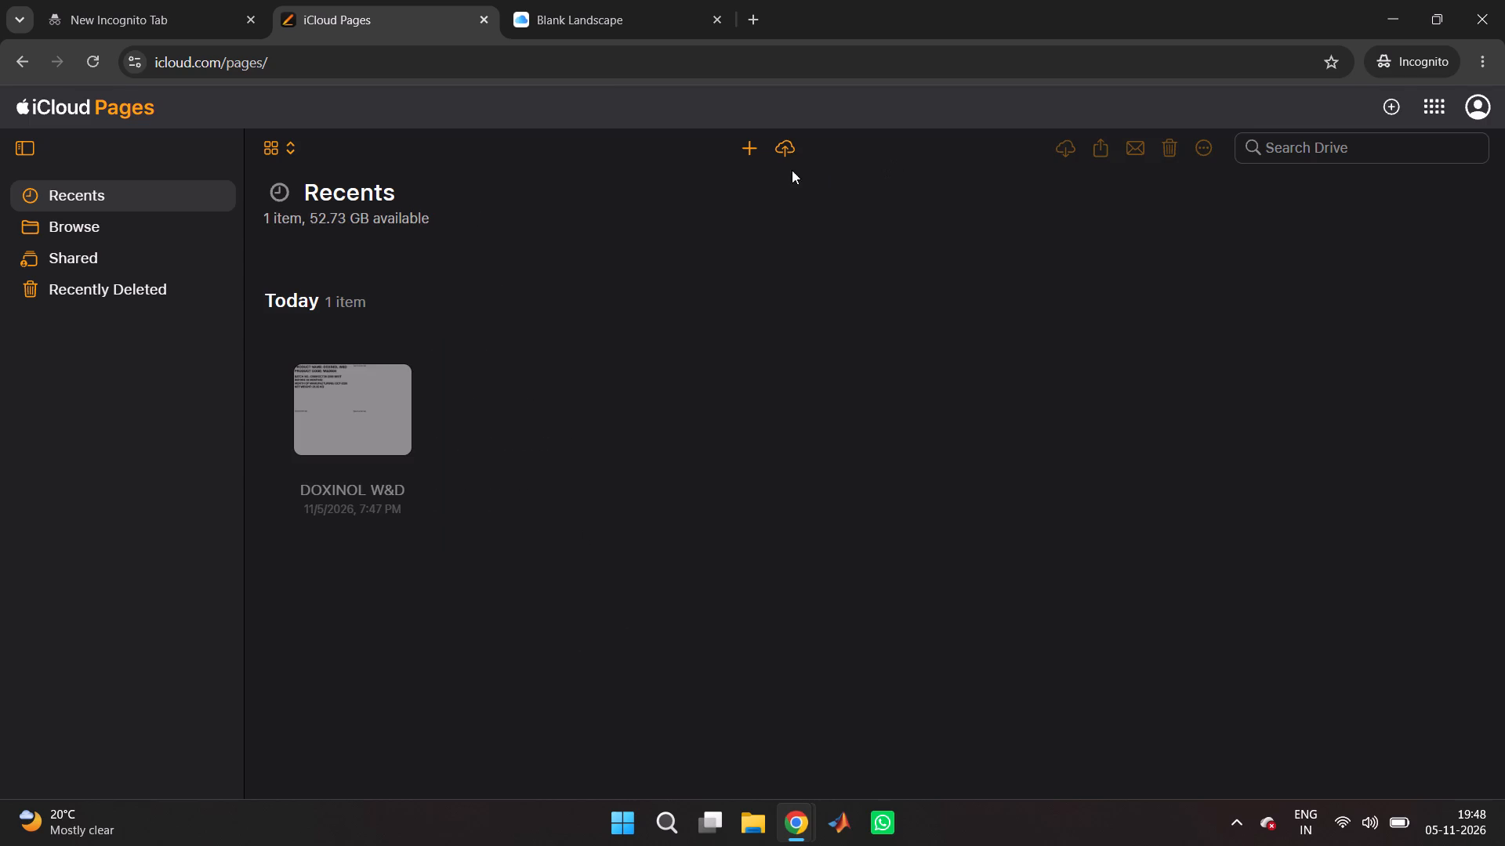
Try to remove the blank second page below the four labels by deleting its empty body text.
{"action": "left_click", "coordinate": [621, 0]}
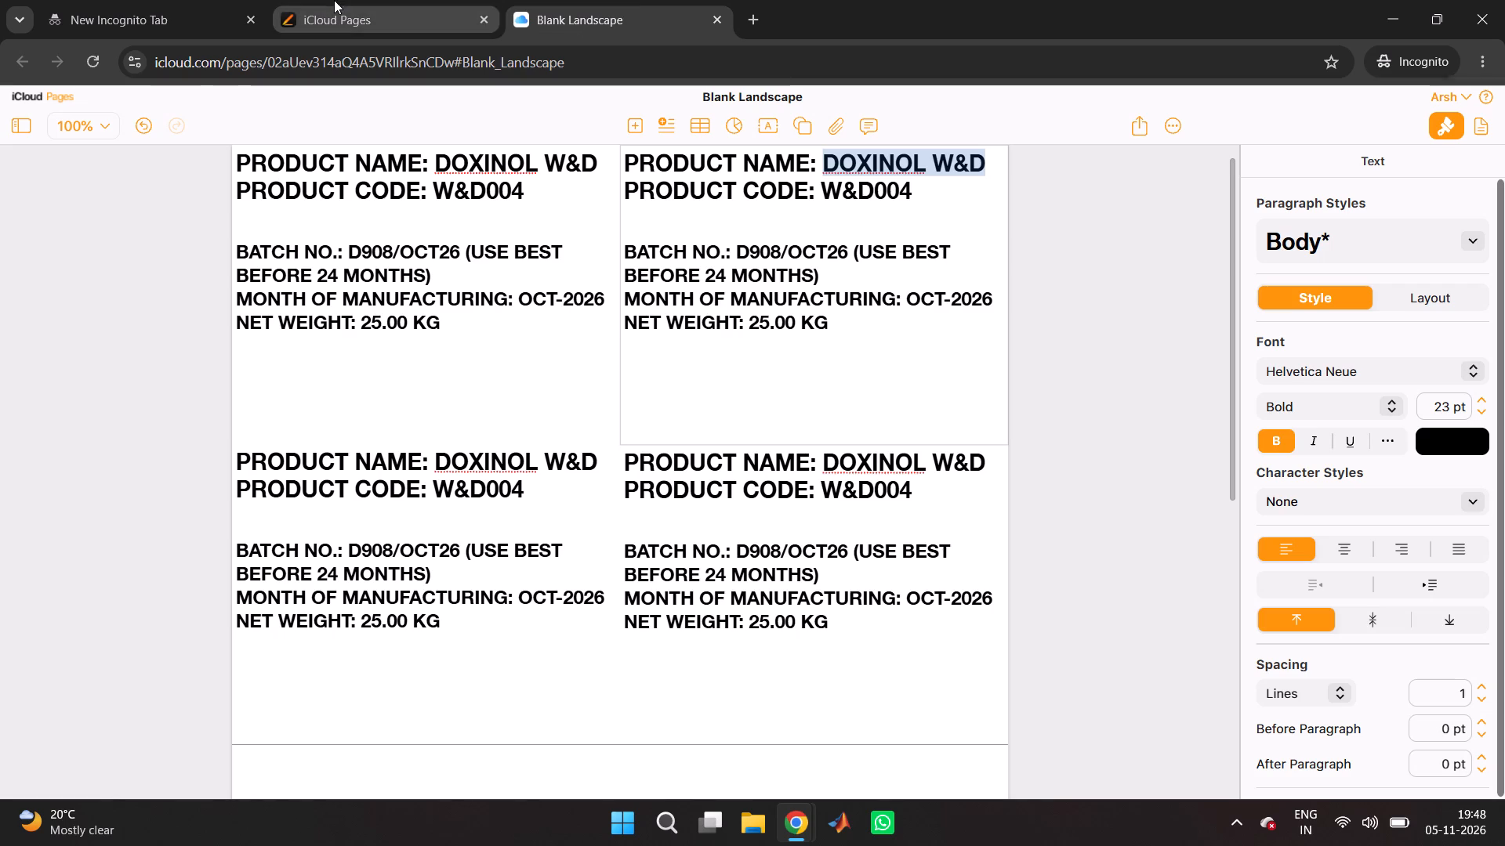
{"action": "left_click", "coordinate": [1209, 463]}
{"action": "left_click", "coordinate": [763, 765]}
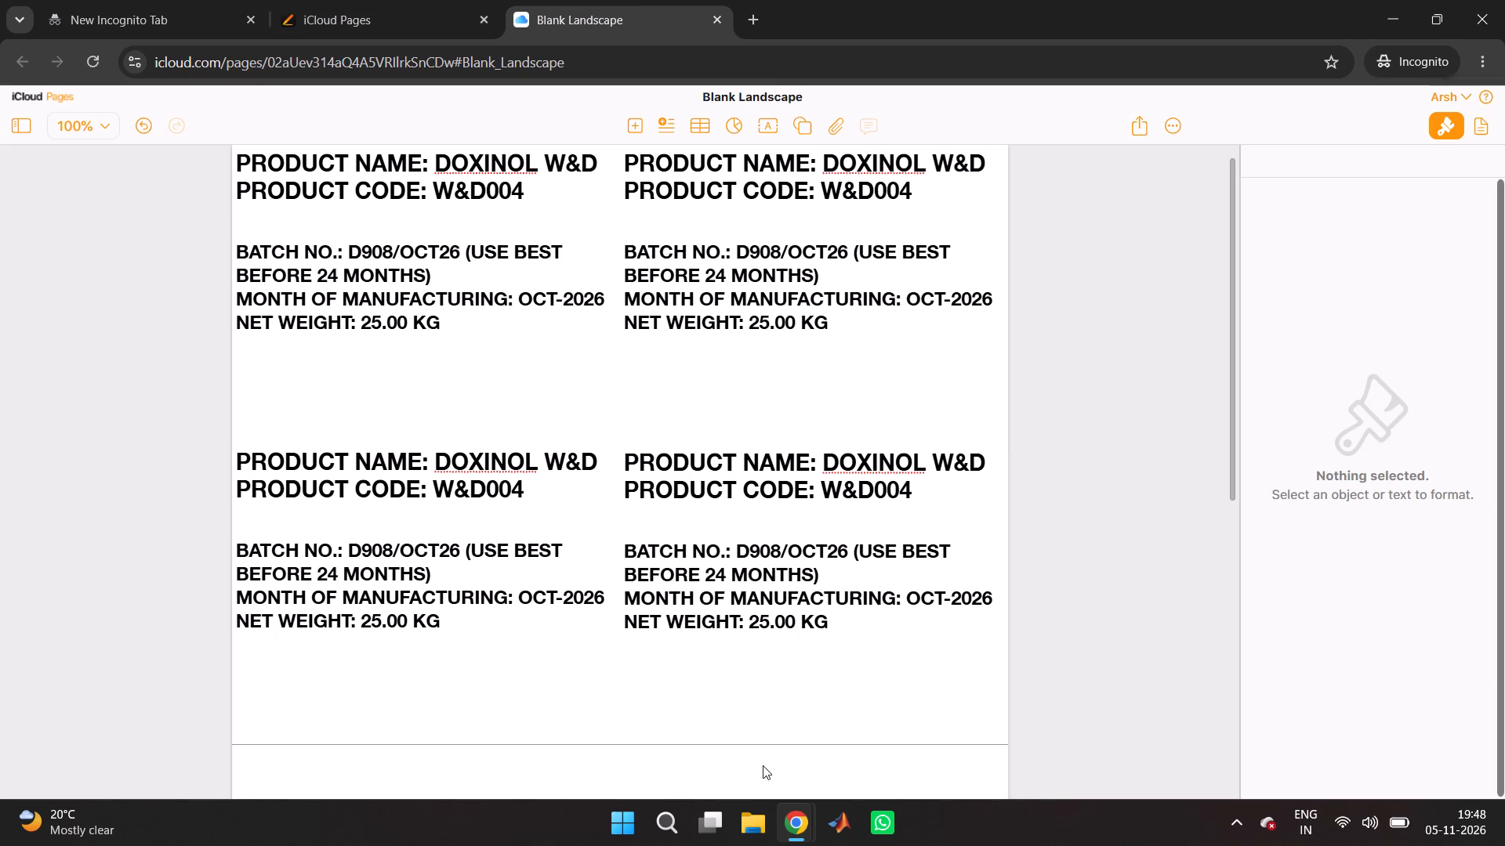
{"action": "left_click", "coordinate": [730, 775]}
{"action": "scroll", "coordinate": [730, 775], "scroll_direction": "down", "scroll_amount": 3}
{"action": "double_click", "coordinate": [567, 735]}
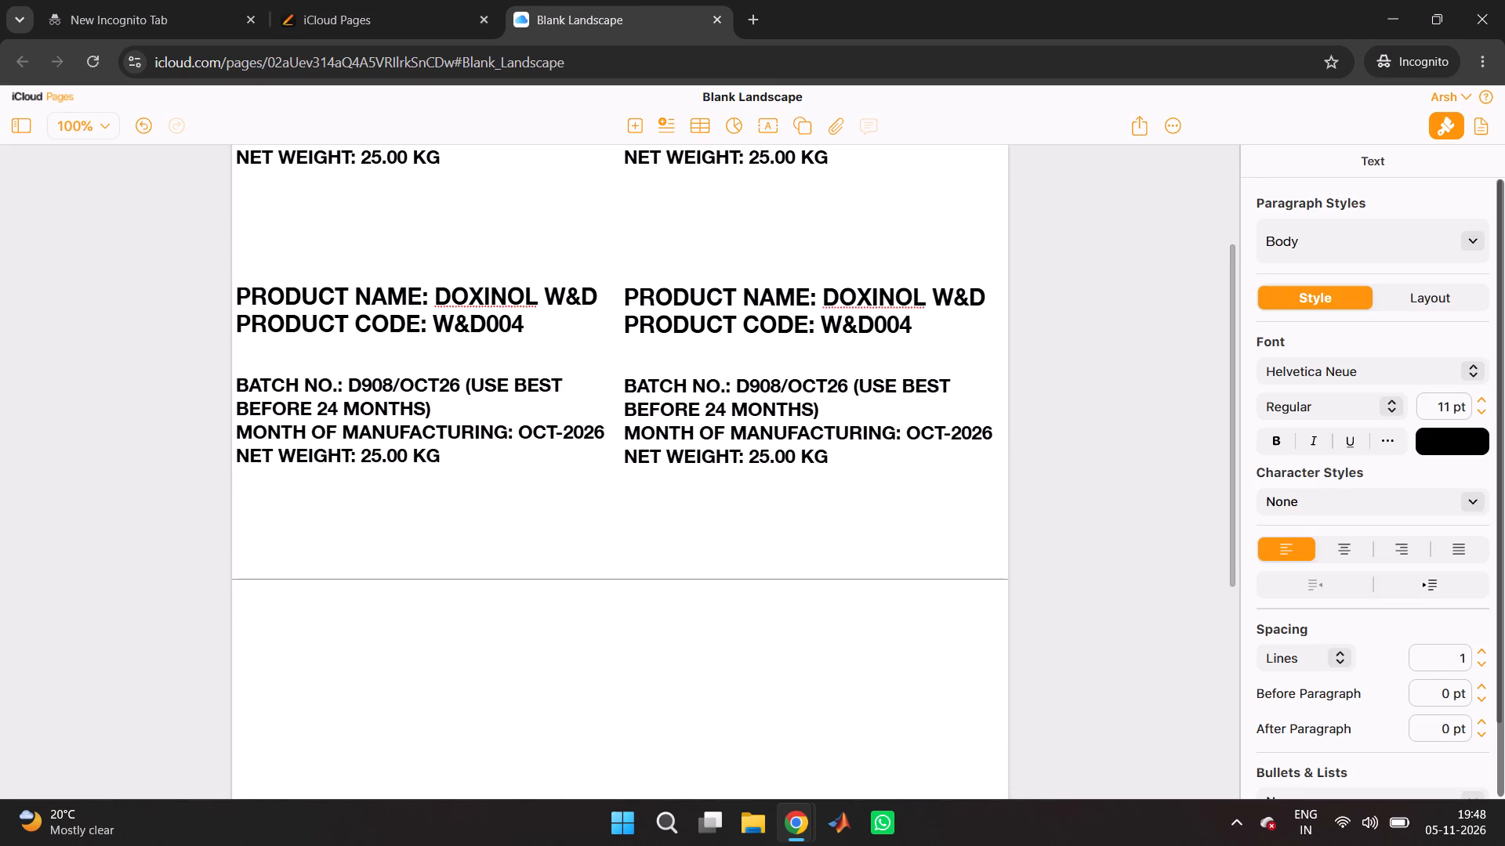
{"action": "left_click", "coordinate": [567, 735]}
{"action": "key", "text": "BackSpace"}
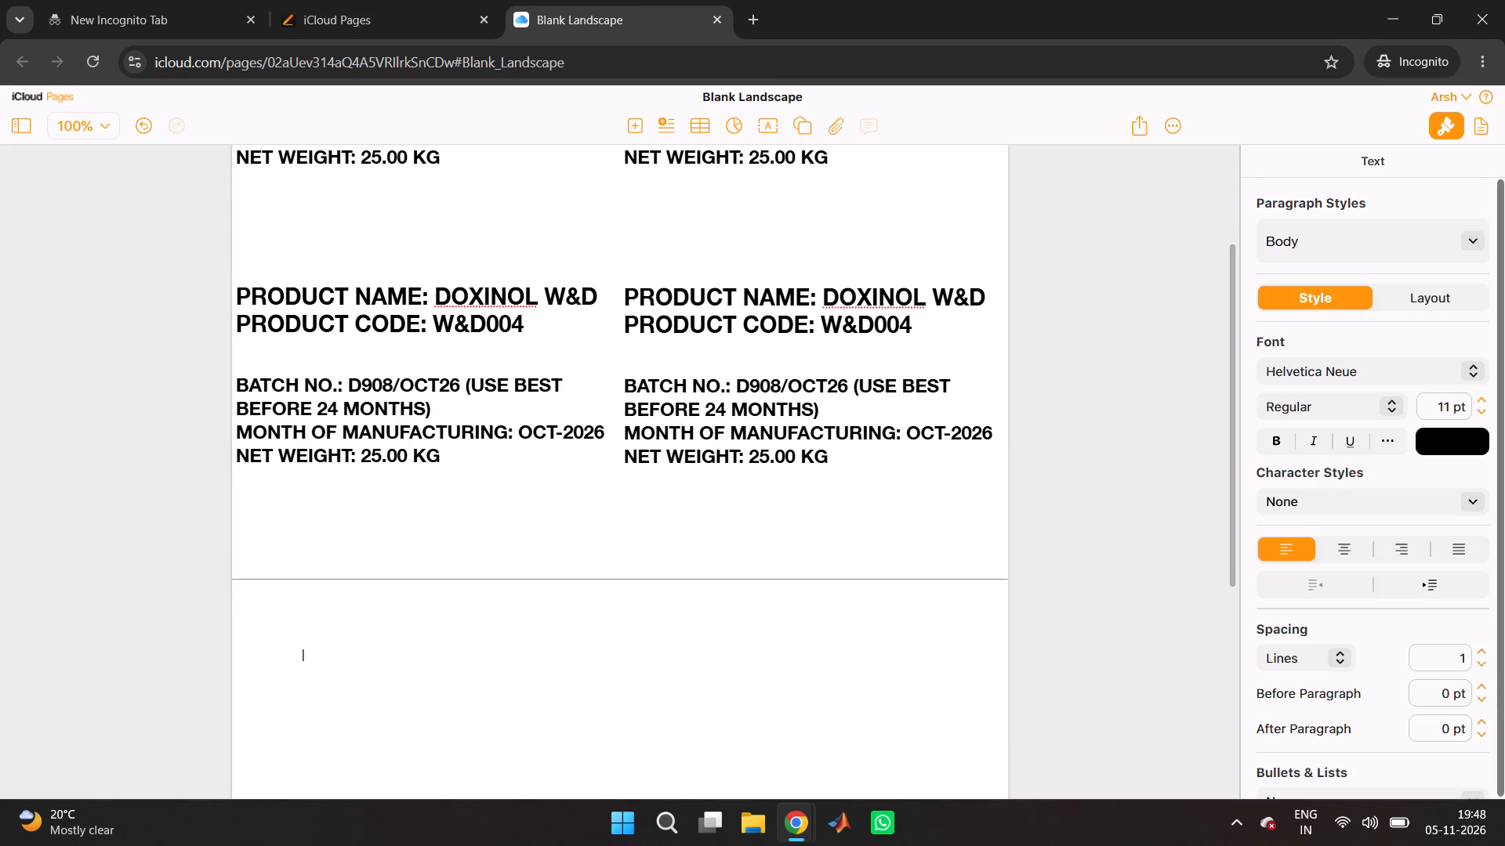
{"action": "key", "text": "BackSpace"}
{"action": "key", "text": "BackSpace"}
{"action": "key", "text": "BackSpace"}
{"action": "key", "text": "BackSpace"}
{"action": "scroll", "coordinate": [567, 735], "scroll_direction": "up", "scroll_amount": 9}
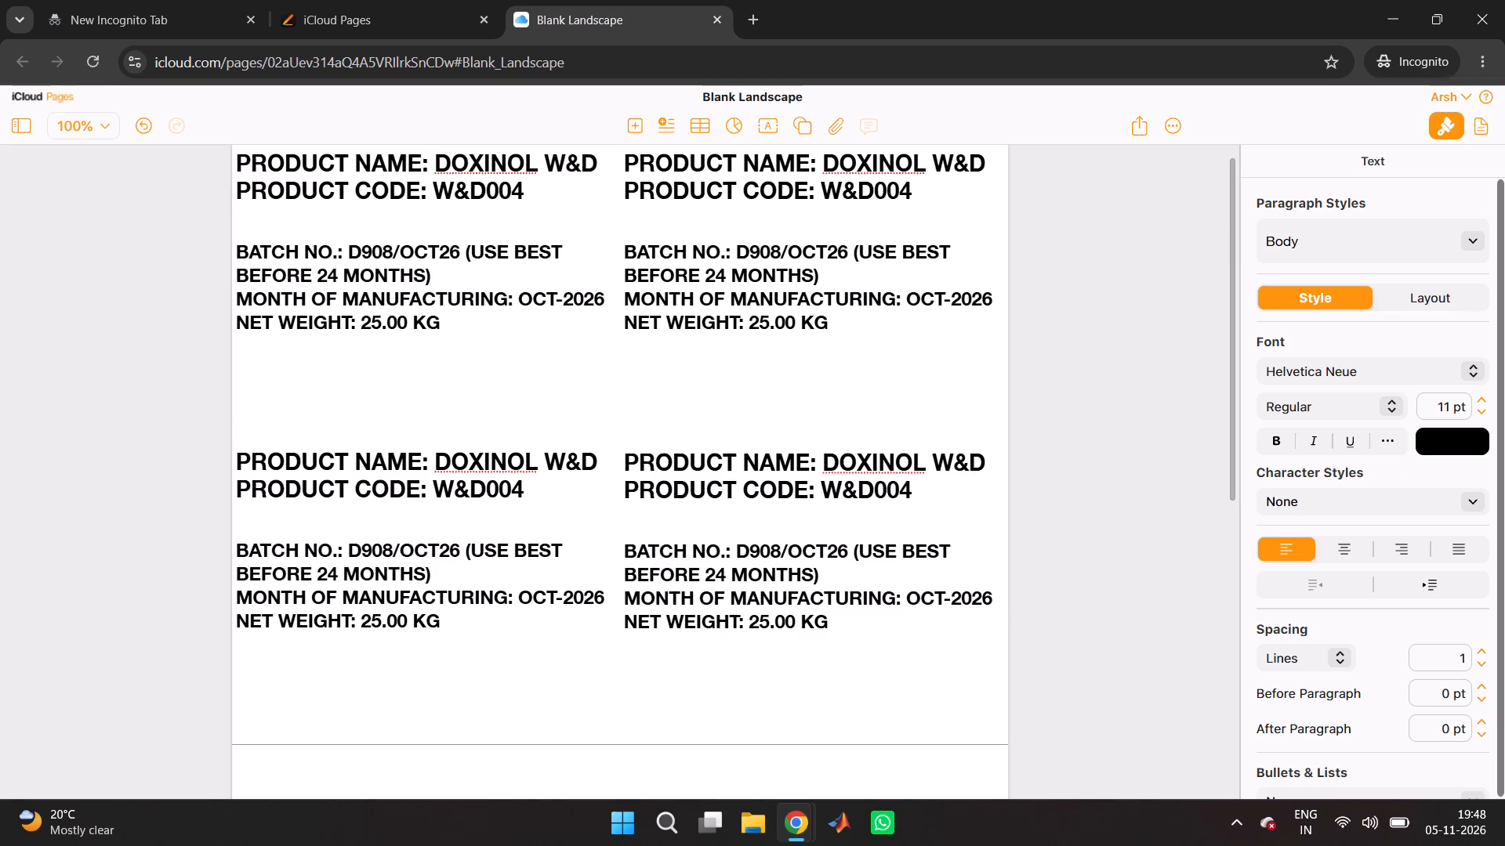
Duplicate the DOXINOL W&D file in the iCloud Pages Recents list.
{"action": "left_click", "coordinate": [392, 0]}
{"action": "left_click", "coordinate": [425, 356]}
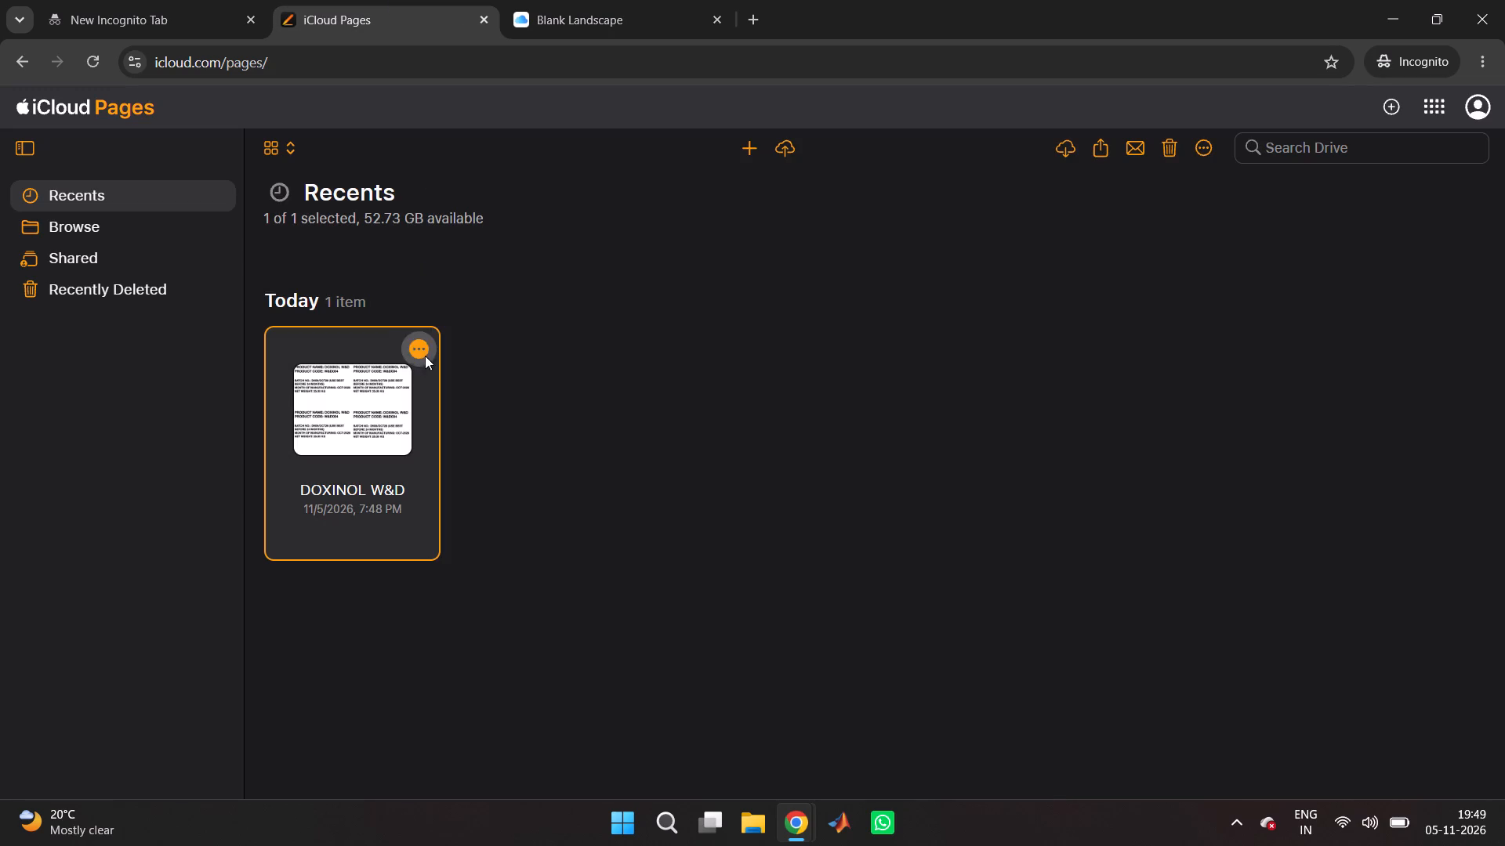
{"action": "left_click", "coordinate": [523, 537]}
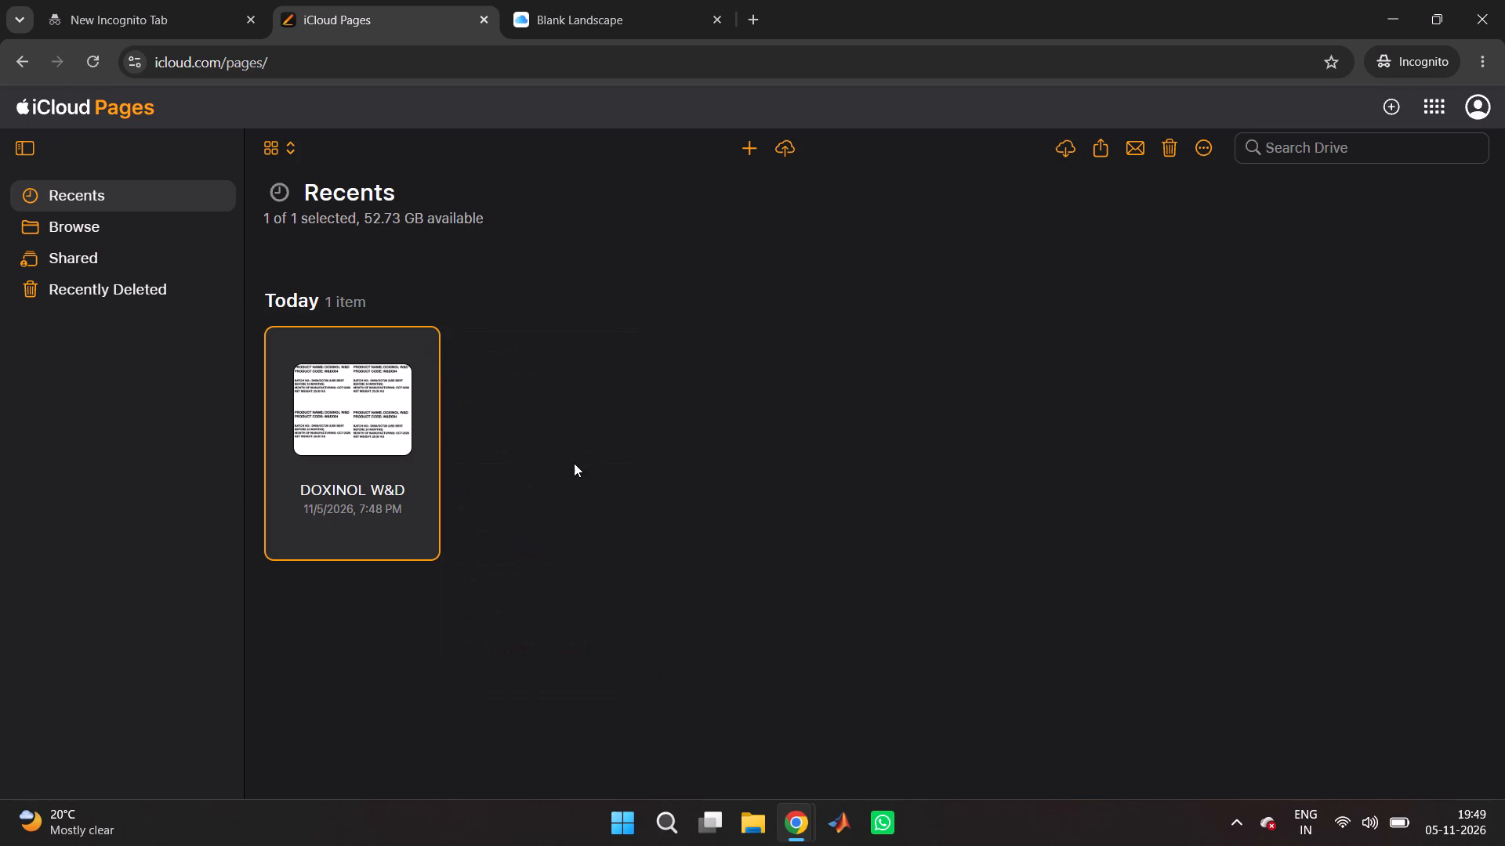
{"action": "left_click", "coordinate": [502, 0]}
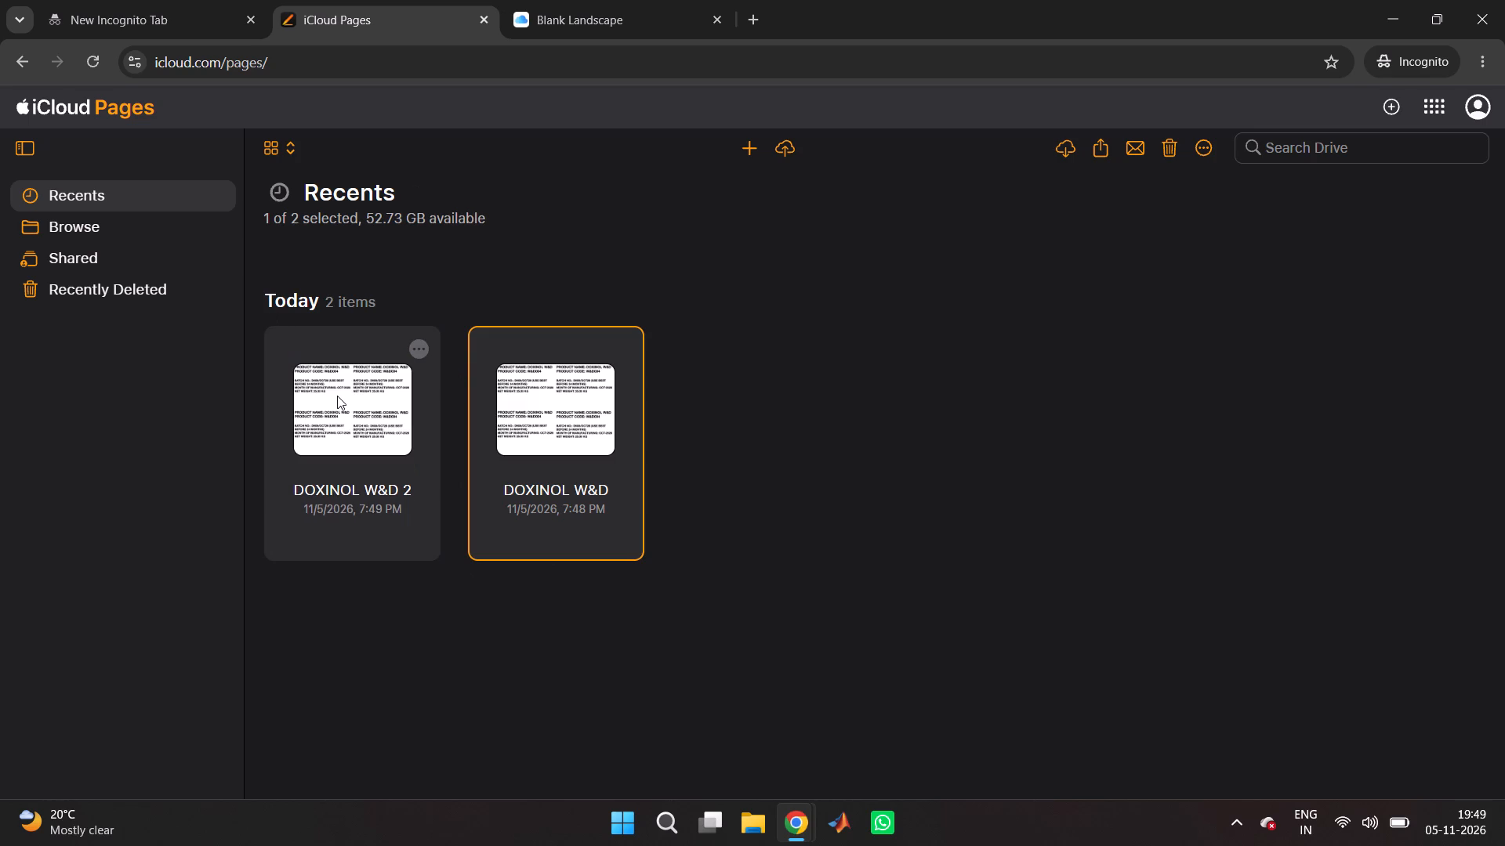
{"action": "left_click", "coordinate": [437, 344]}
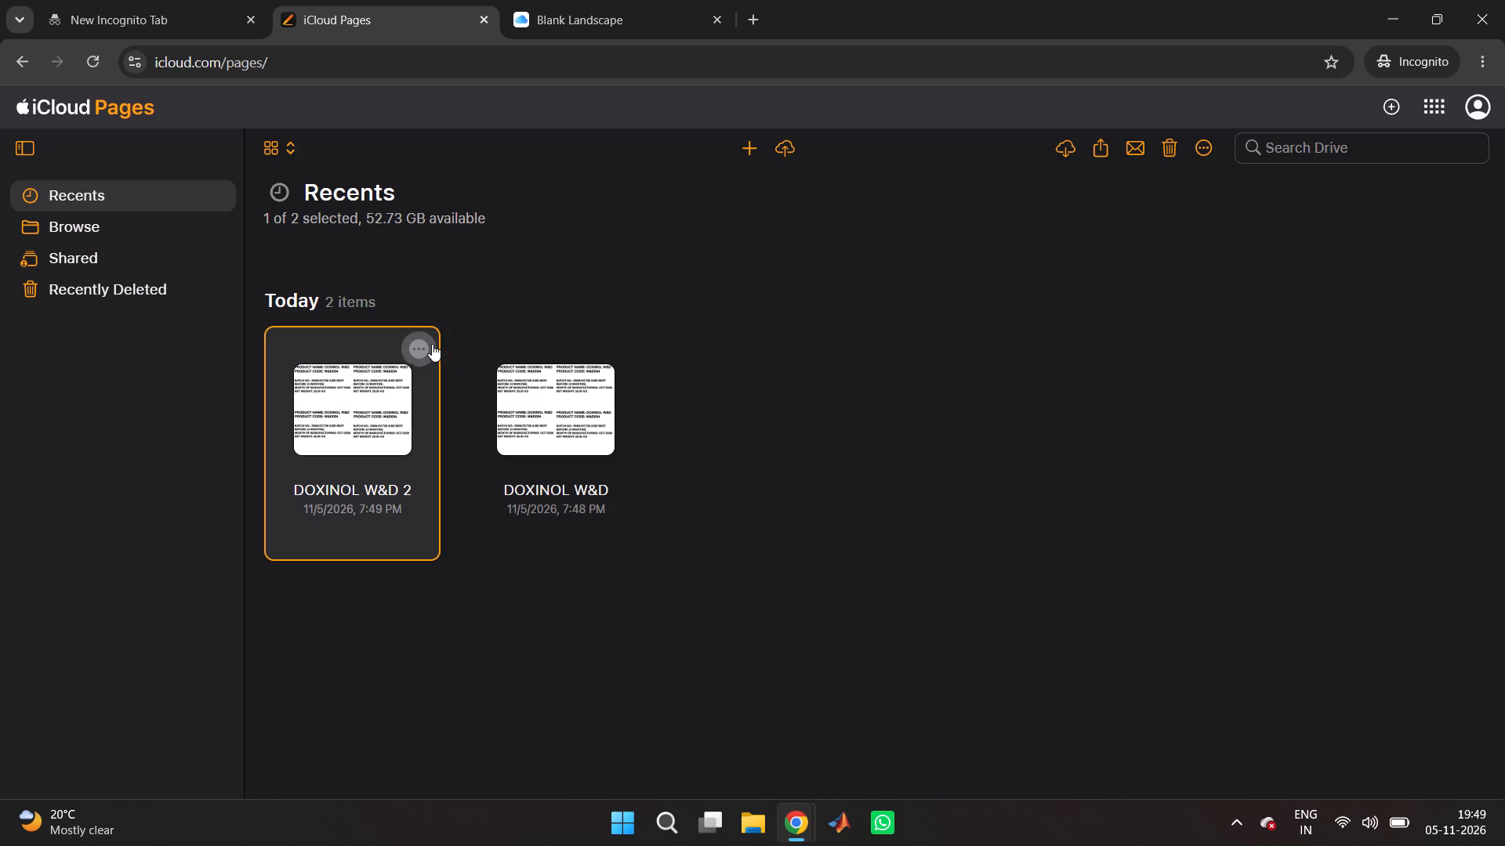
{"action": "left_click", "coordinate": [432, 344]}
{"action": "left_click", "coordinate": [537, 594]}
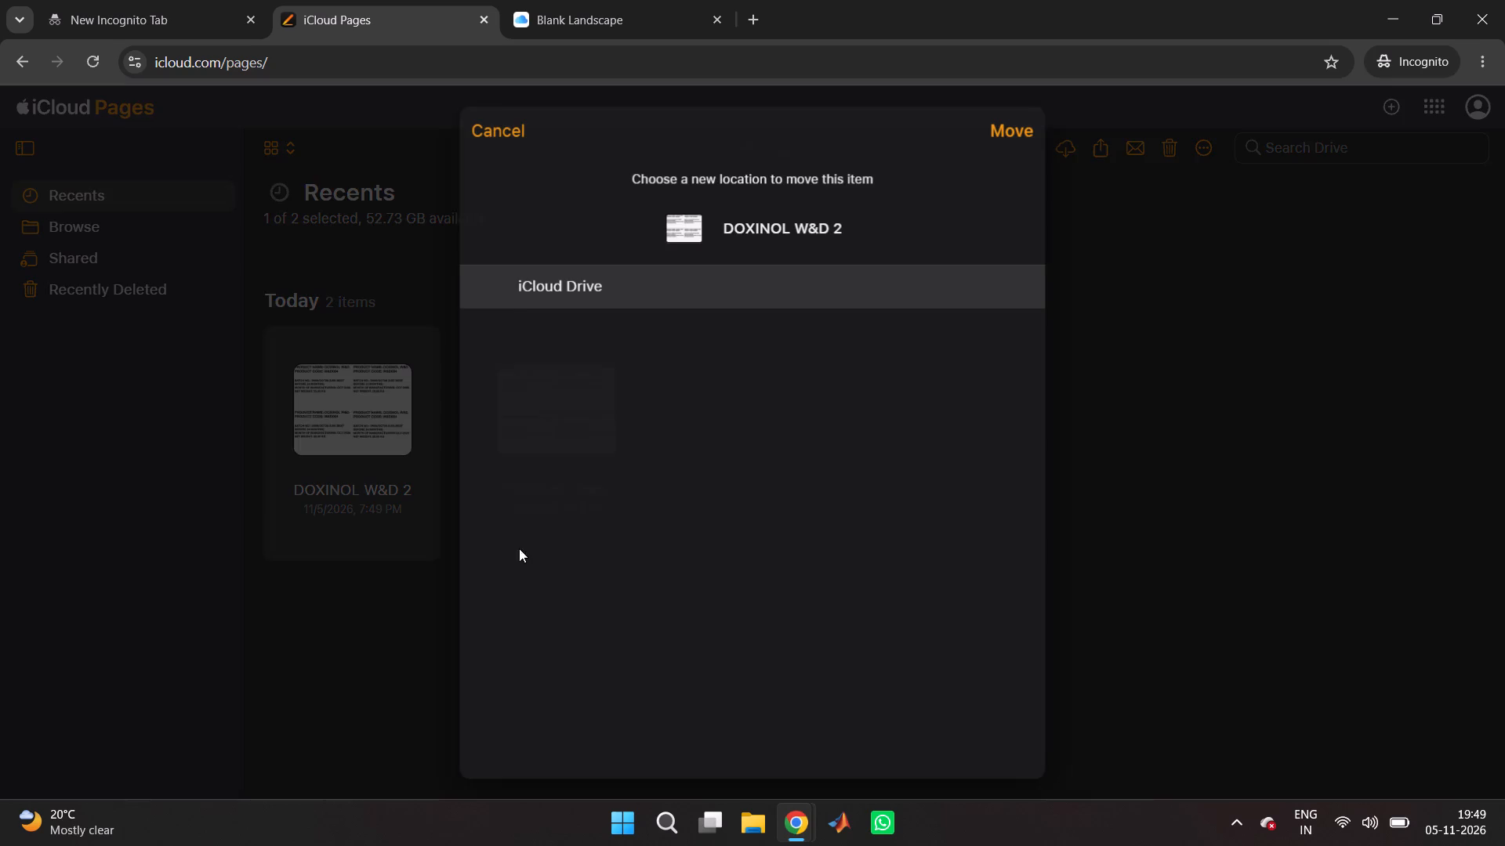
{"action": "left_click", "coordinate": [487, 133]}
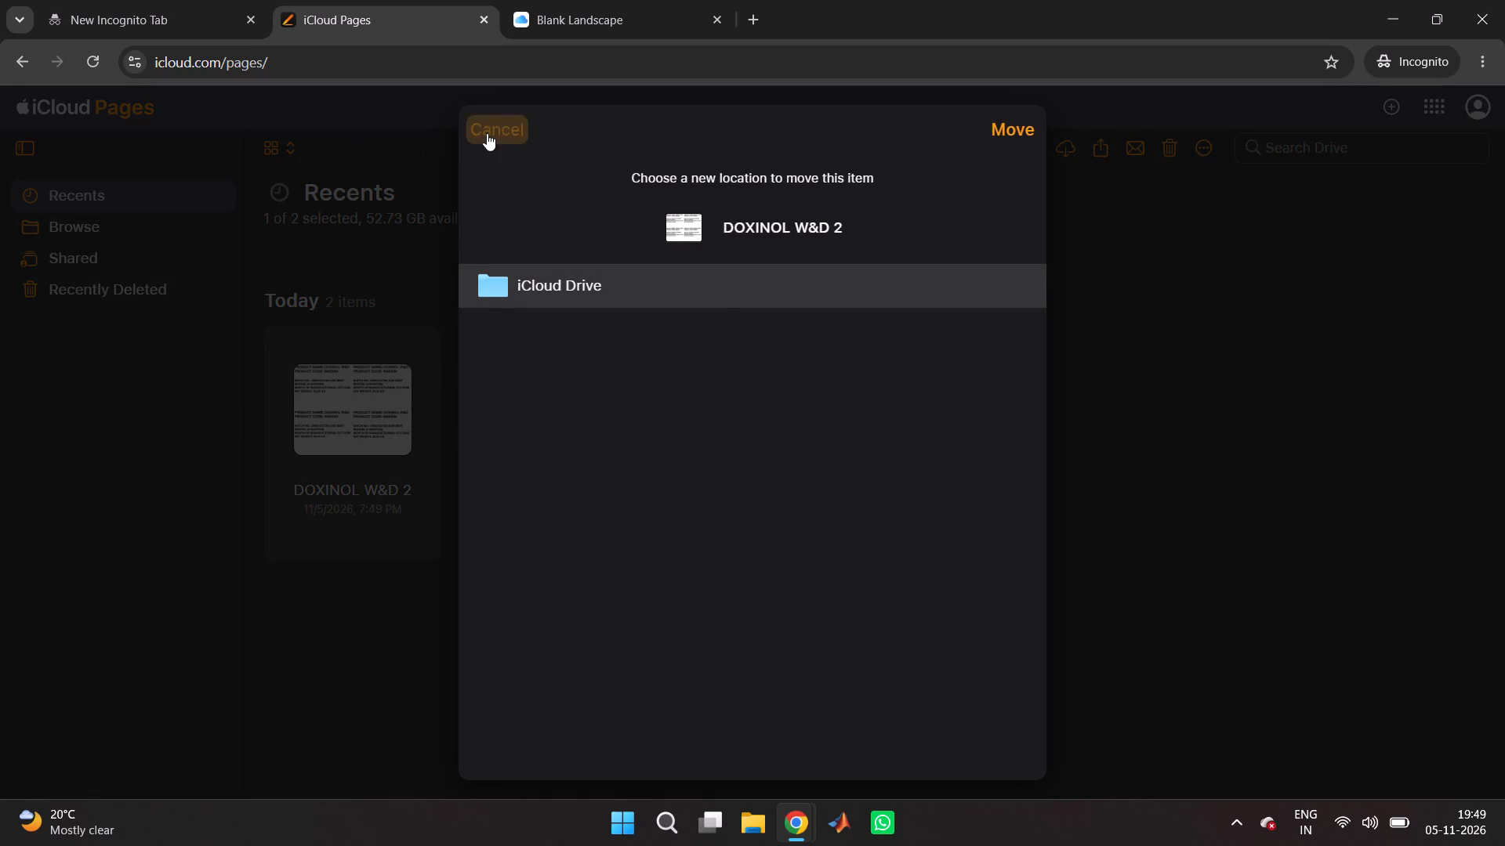
Rename the duplicated file DOXINOL W&D 2 as "ADDITIVE MN-45" and copy the new name.
{"action": "left_click", "coordinate": [425, 341]}
{"action": "left_click", "coordinate": [508, 576]}
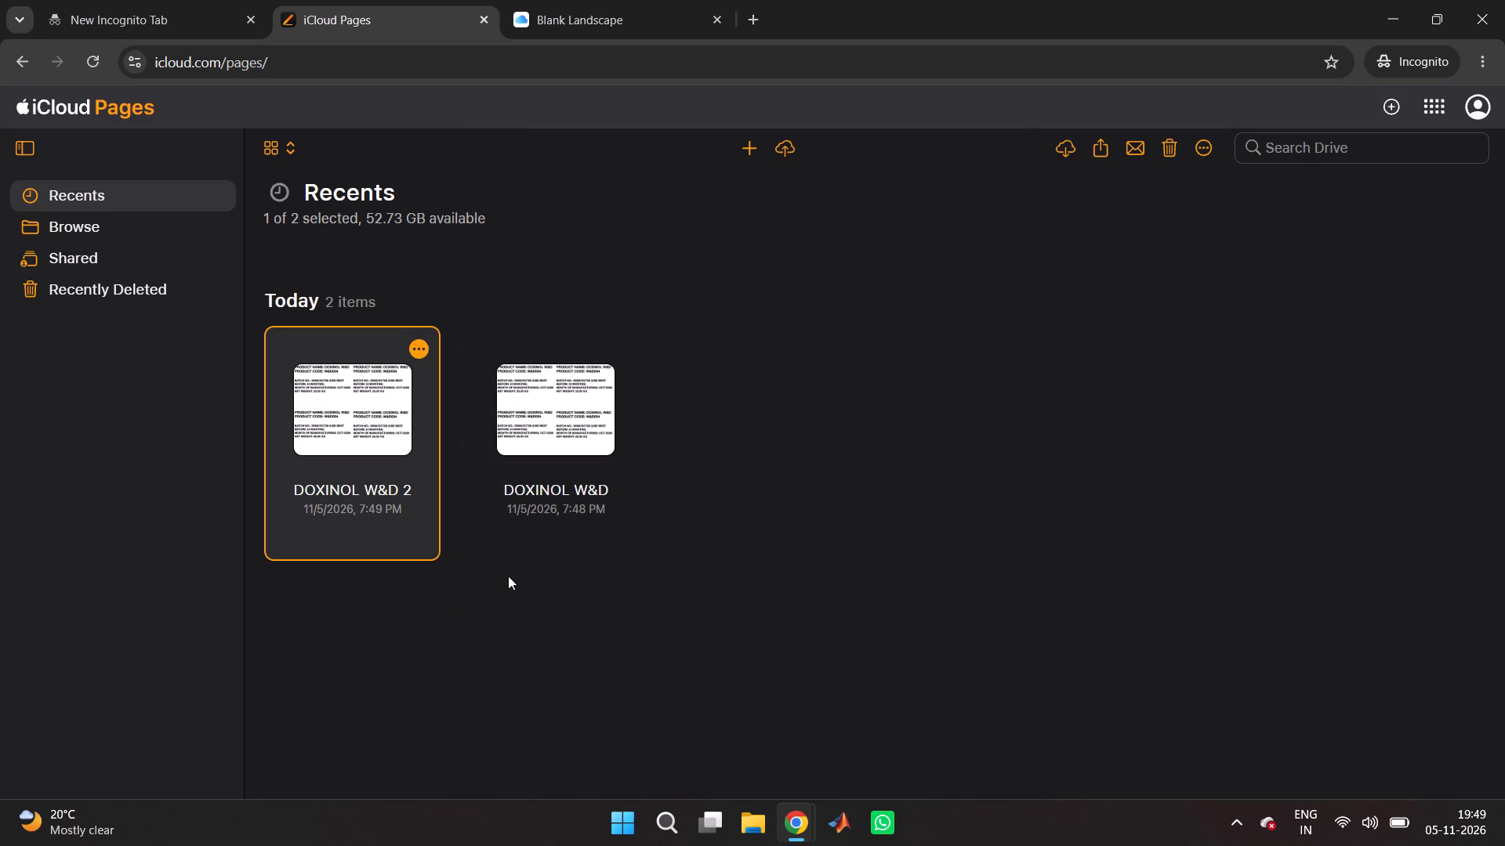
{"action": "key", "text": "BackSpace"}
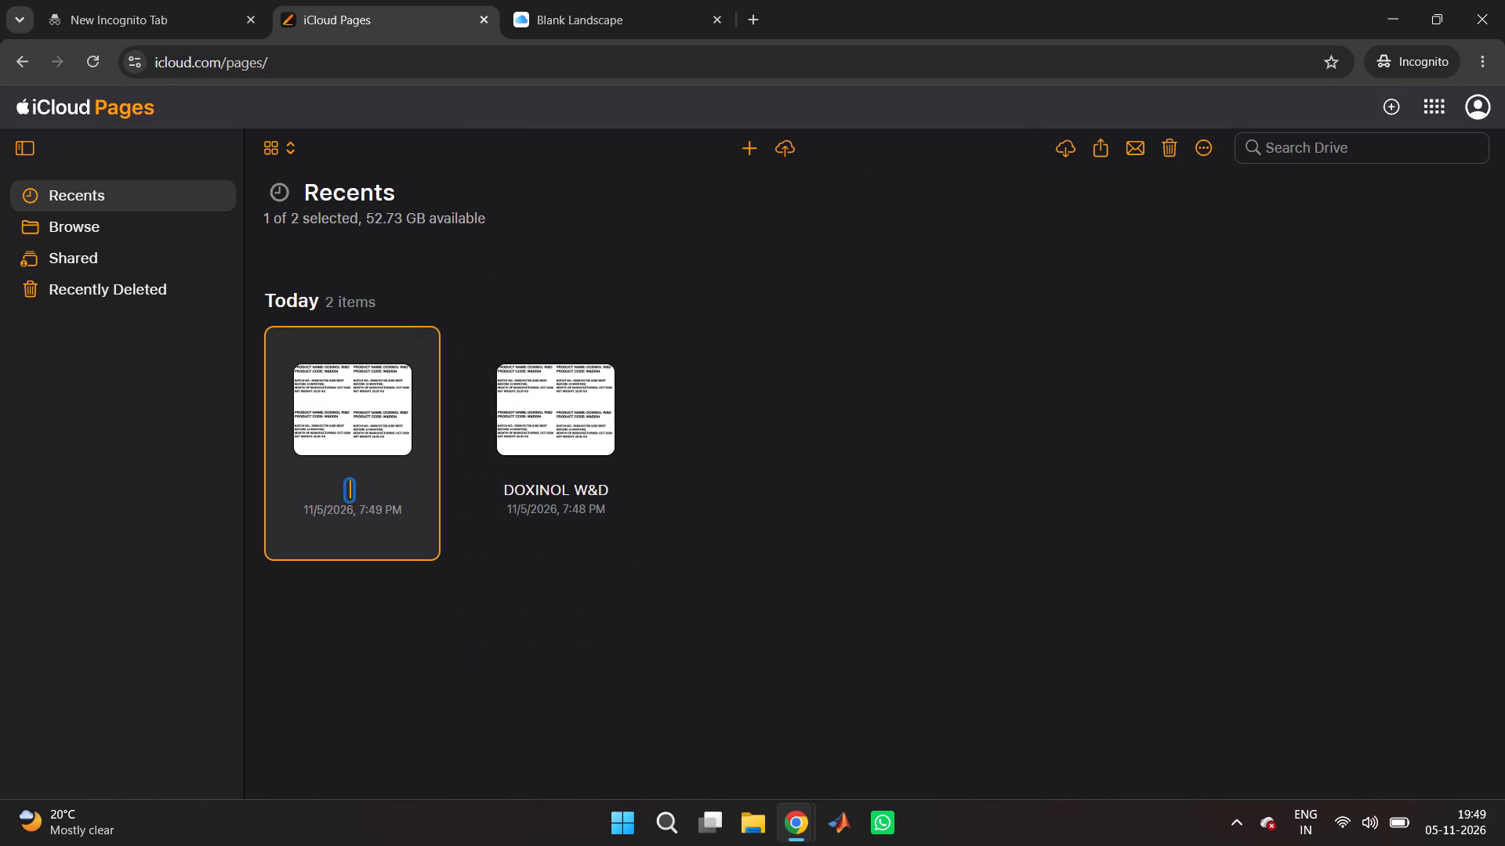
{"action": "type", "text": "ADD"}
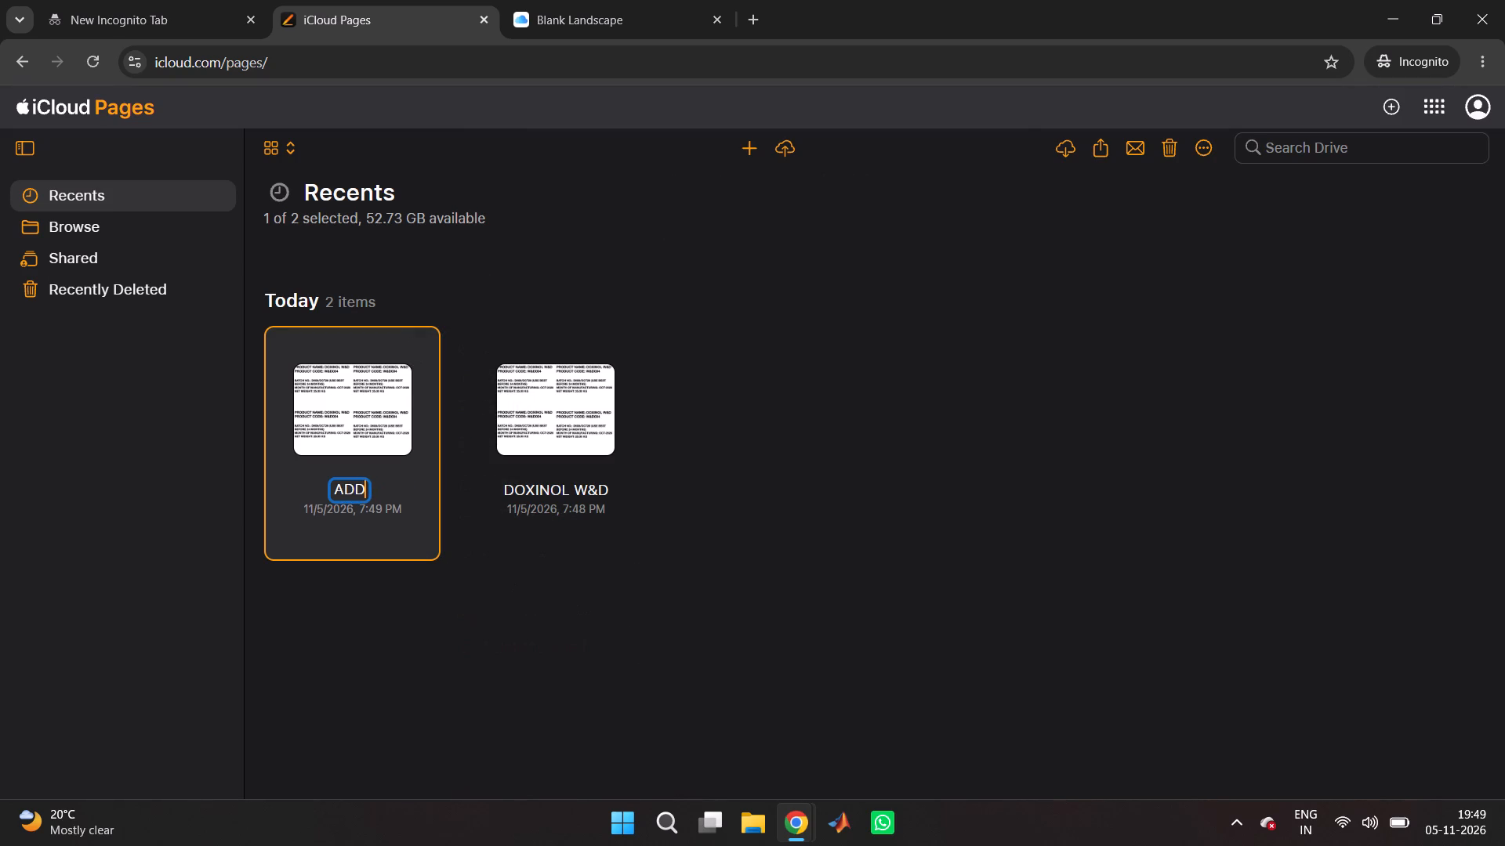
{"action": "type", "text": "ITIVE MN"}
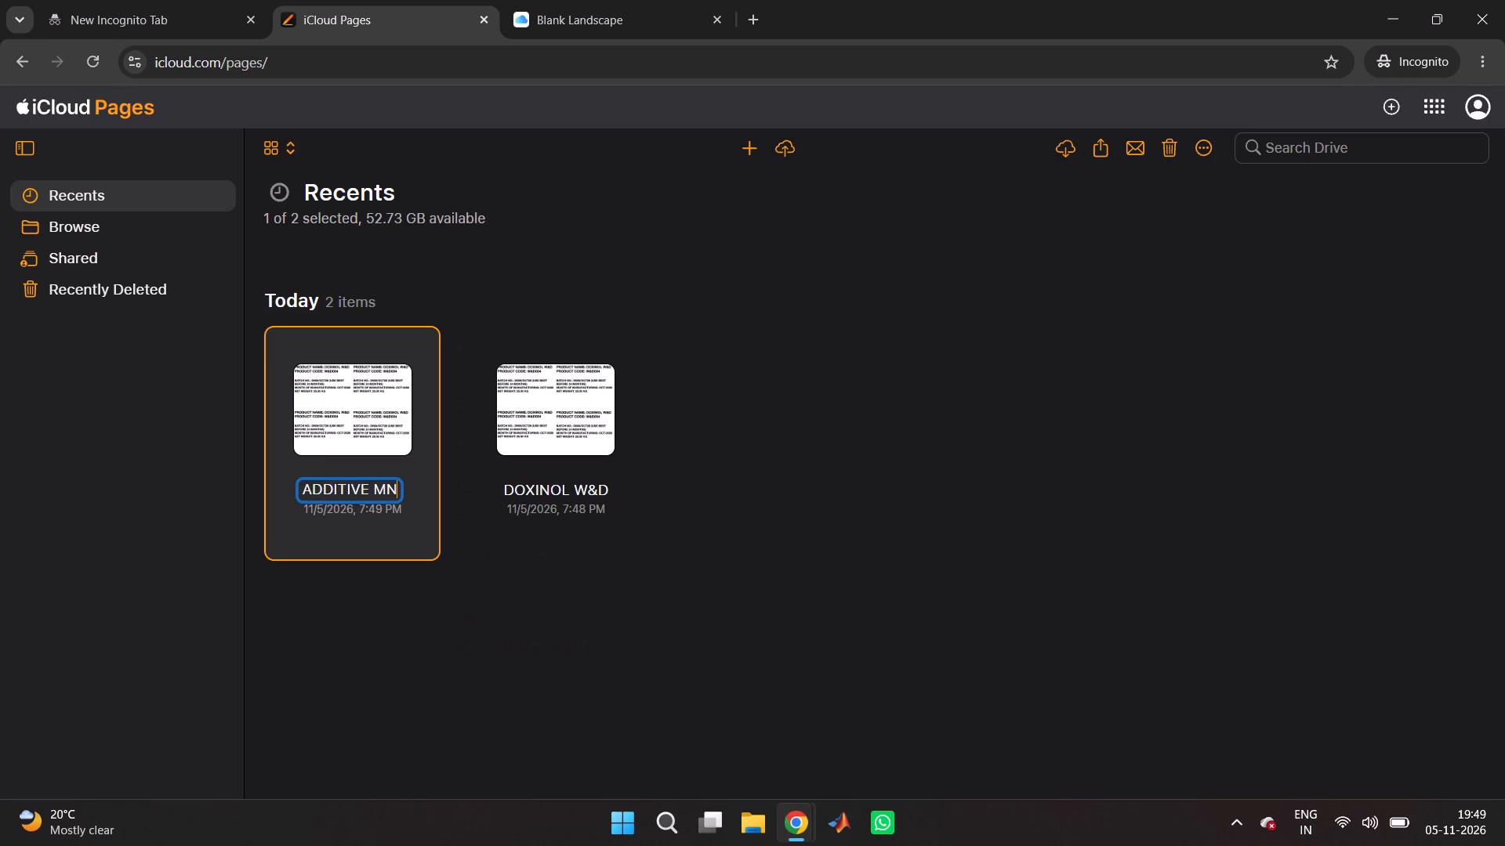
{"action": "key", "text": "minus"}
{"action": "type", "text": "45"}
{"action": "key", "text": "ctrl+a"}
{"action": "key", "text": "ctrl+c"}
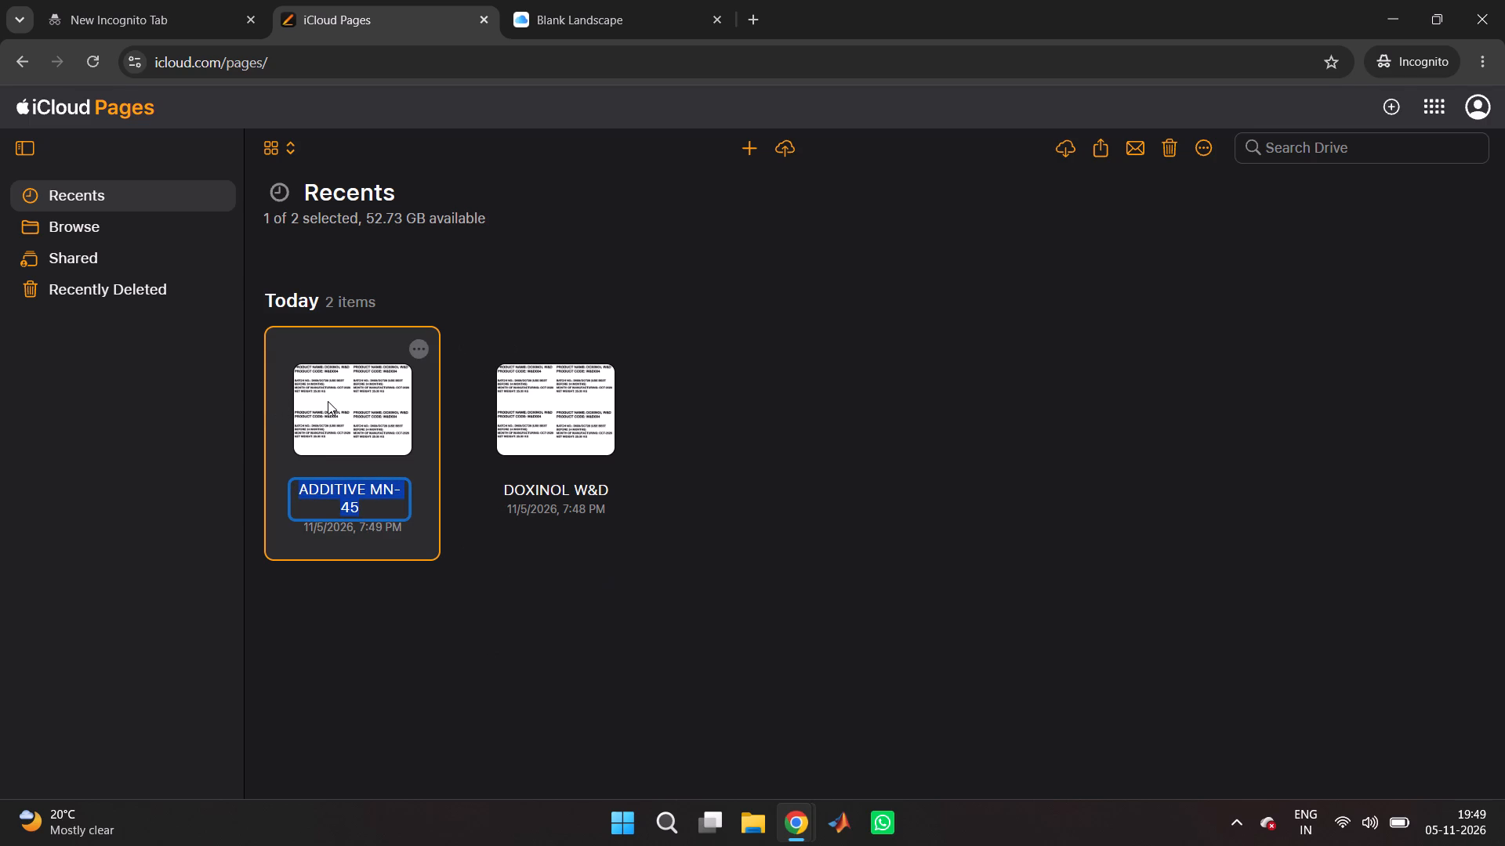
Open the ADDITIVE MN-45 document from the Recents list and bring its loaded tab to the front.
{"action": "double_click", "coordinate": [328, 401]}
{"action": "double_click", "coordinate": [328, 385]}
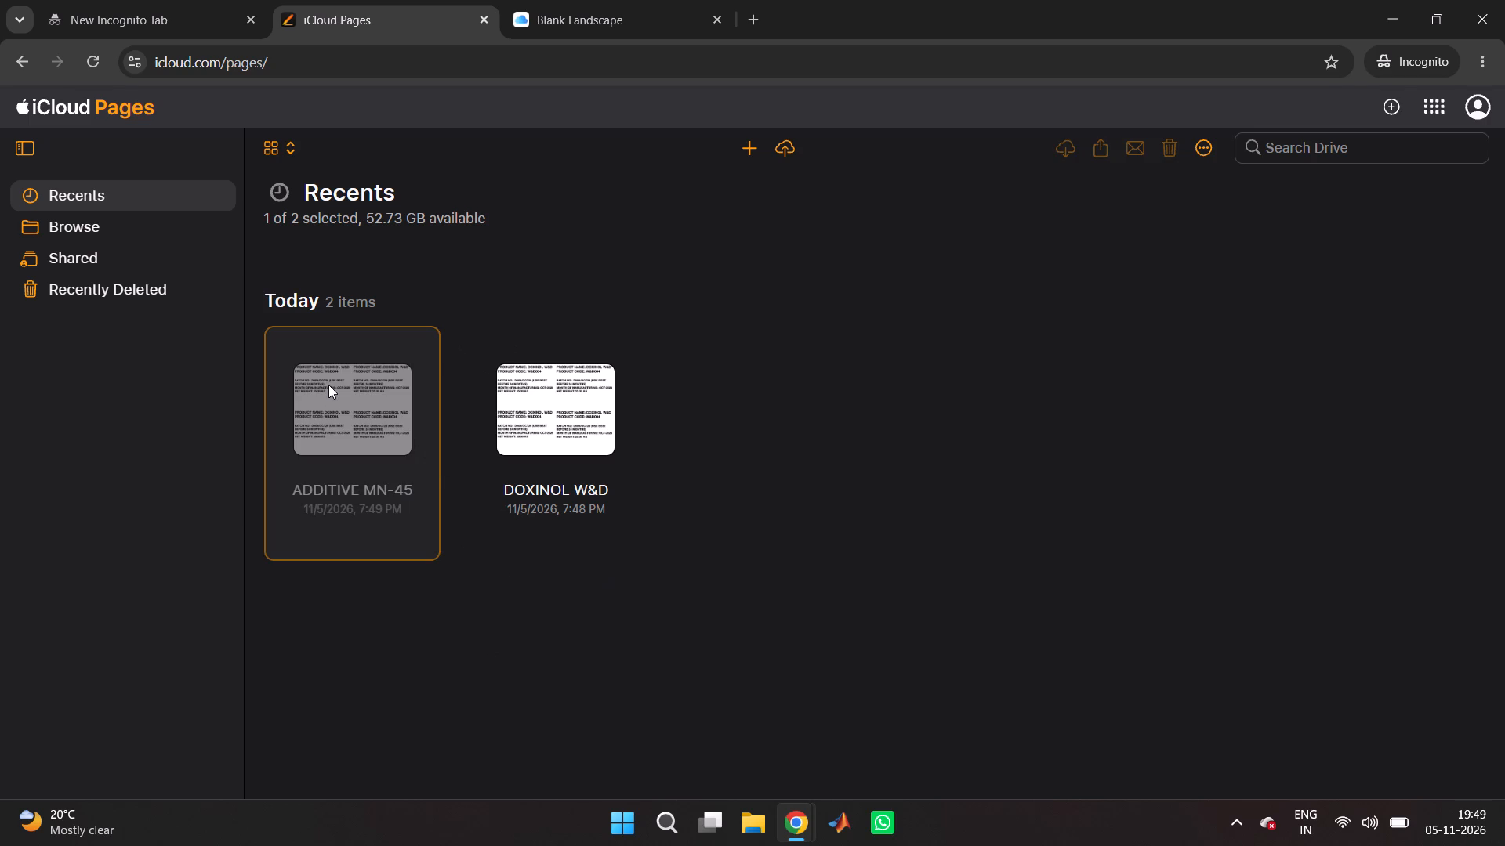
{"action": "triple_click", "coordinate": [347, 339]}
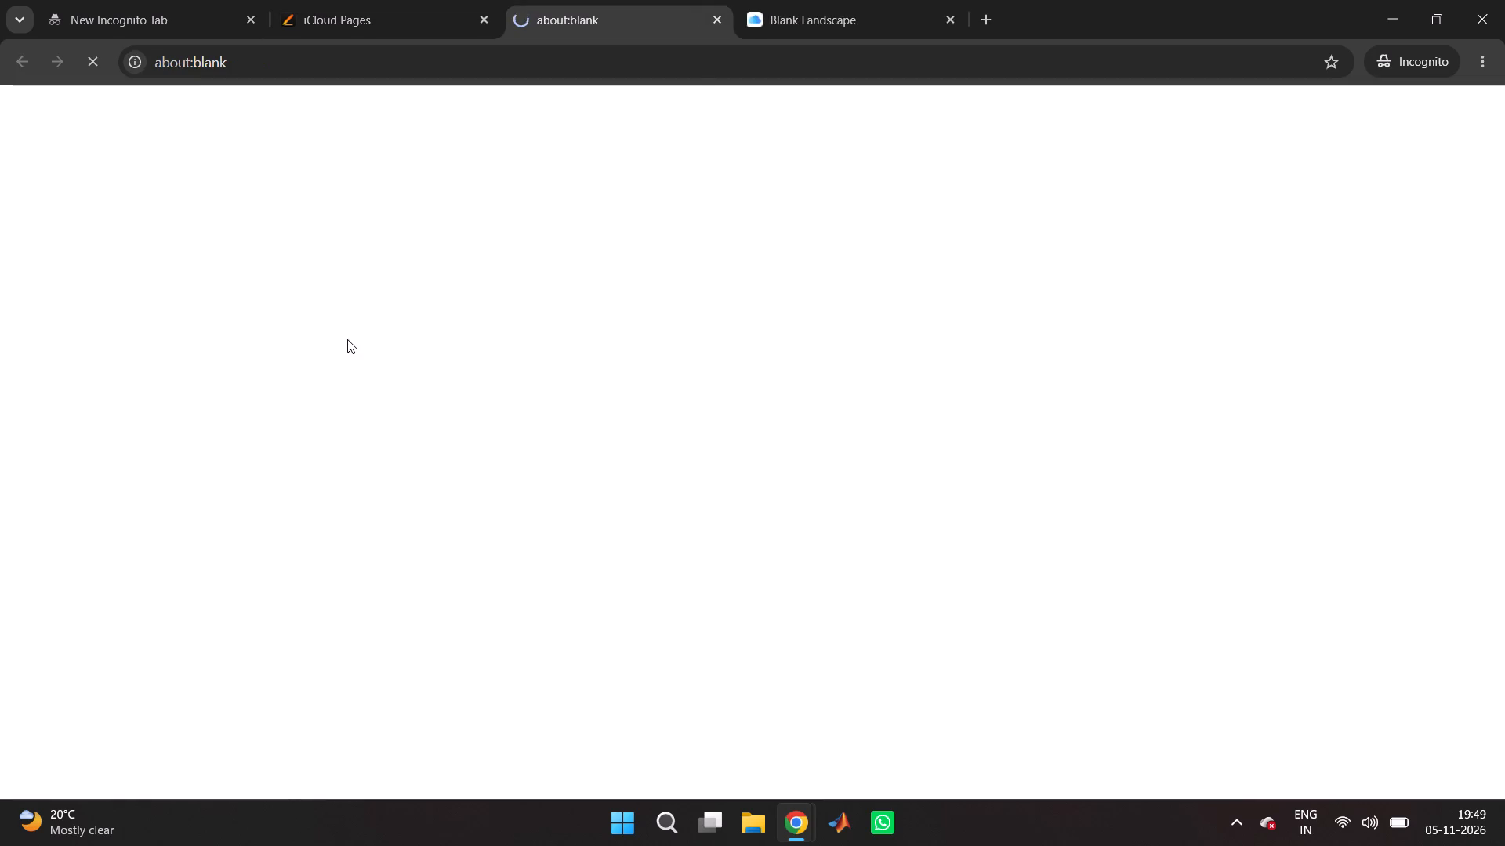
{"action": "left_click", "coordinate": [824, 0]}
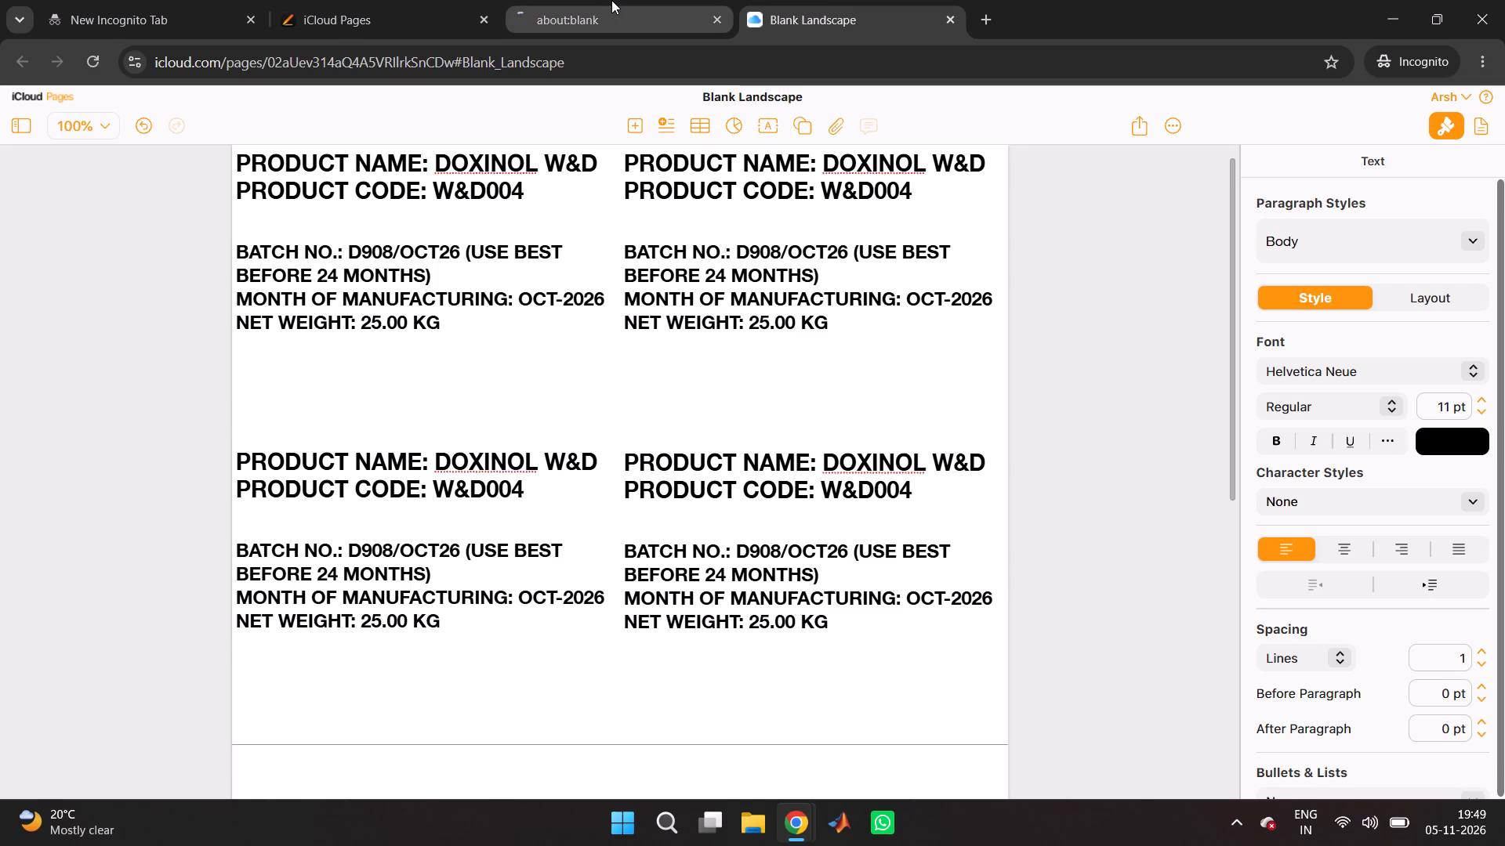
{"action": "left_click", "coordinate": [702, 0]}
{"action": "left_click", "coordinate": [876, 0]}
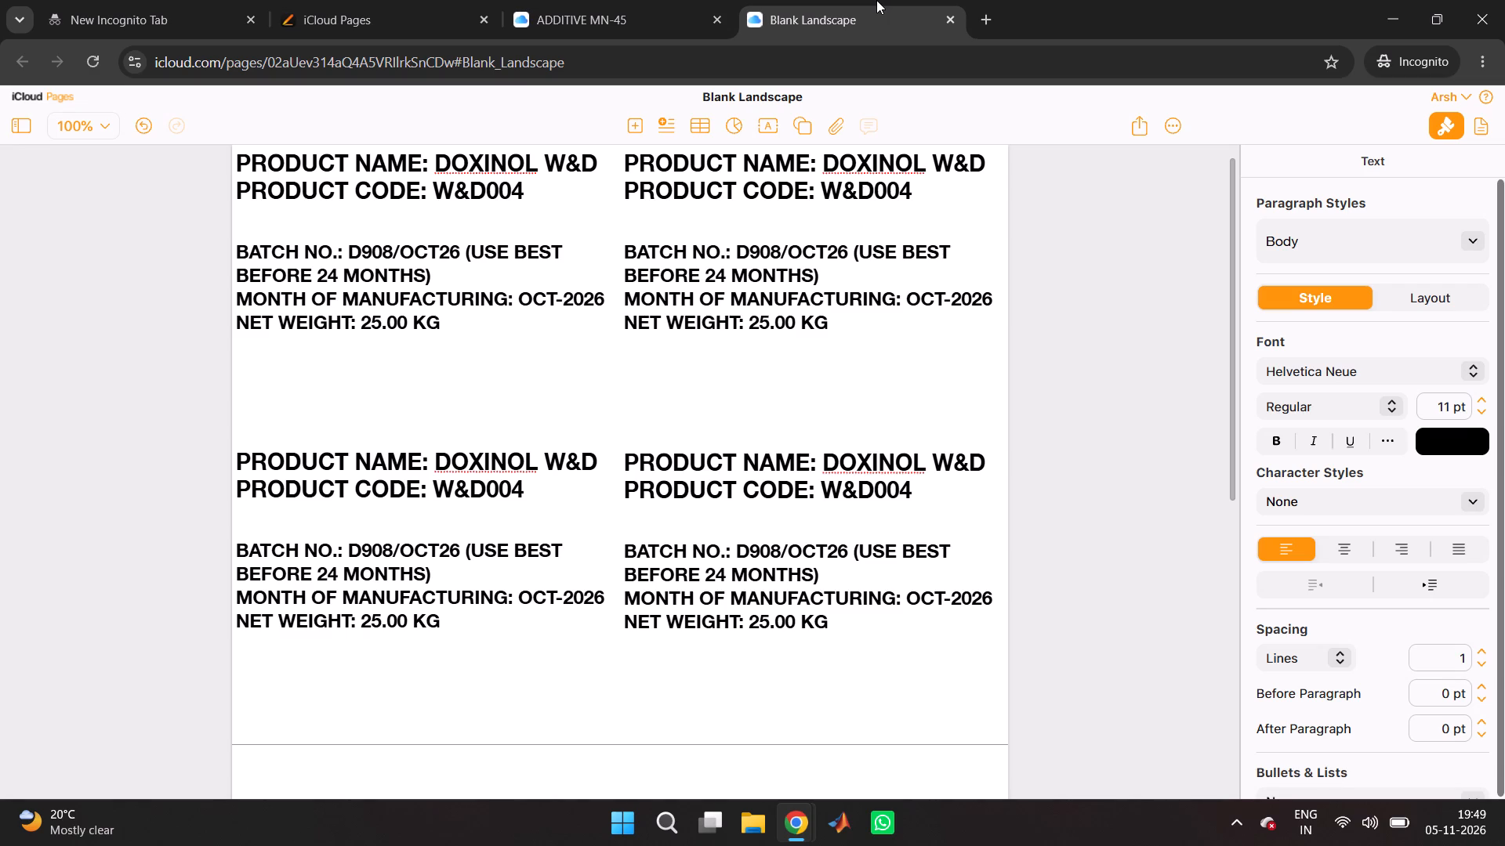
{"action": "left_click", "coordinate": [651, 0]}
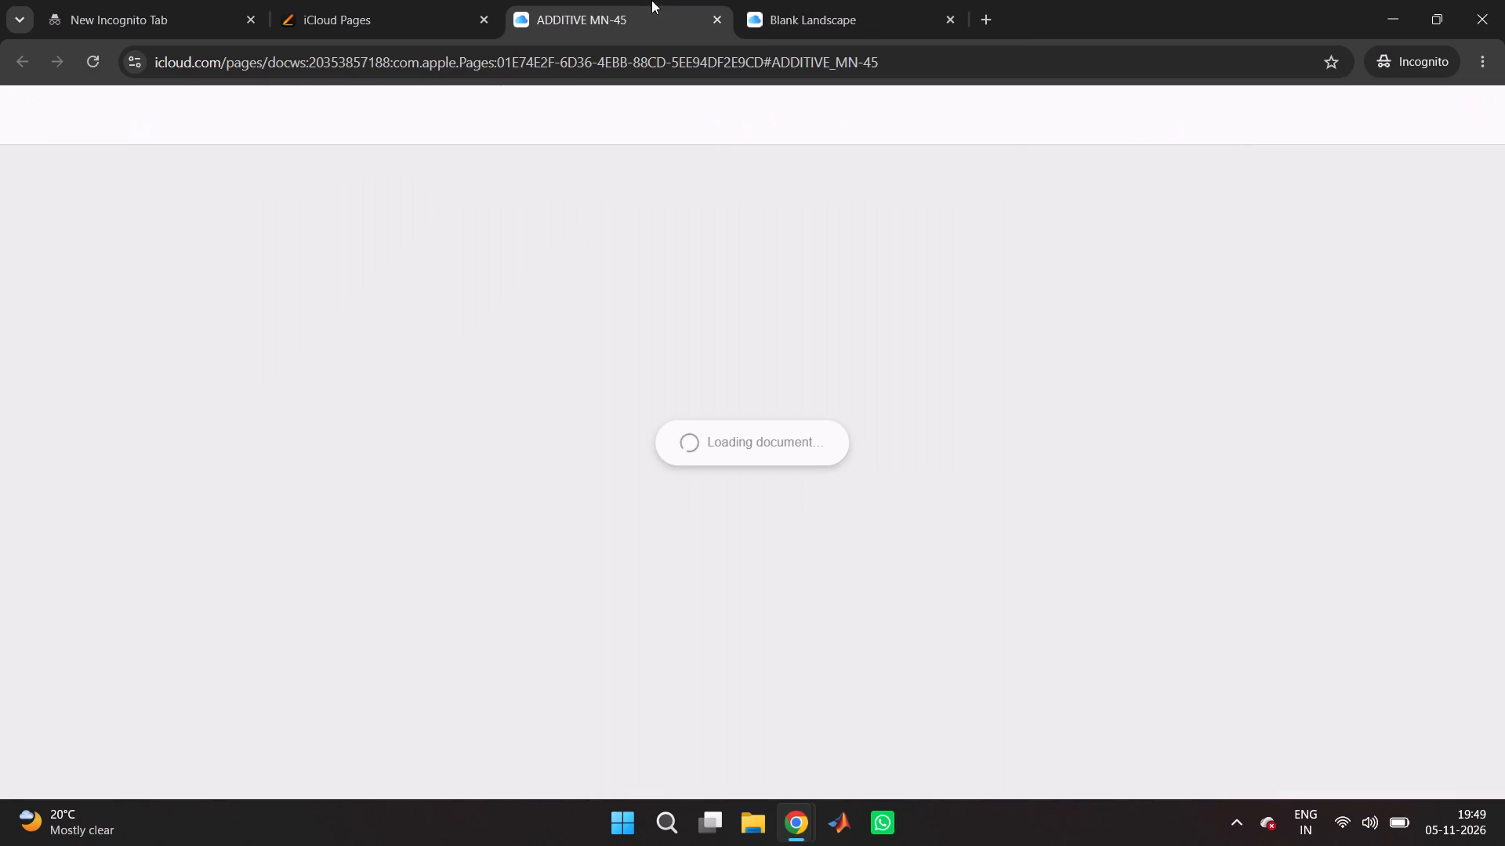
{"action": "left_click", "coordinate": [778, 0]}
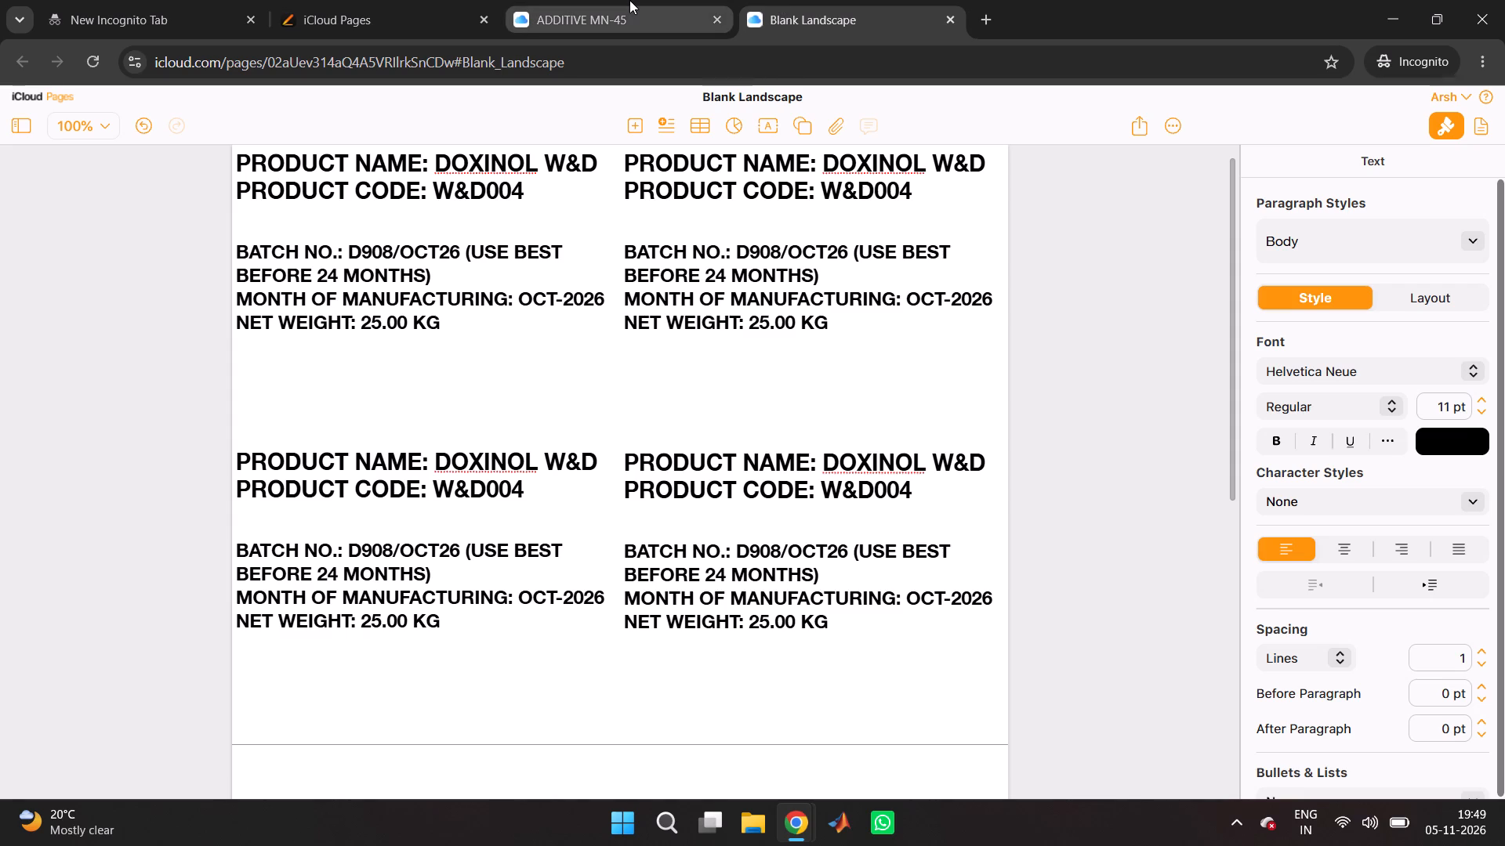
{"action": "left_click", "coordinate": [629, 0]}
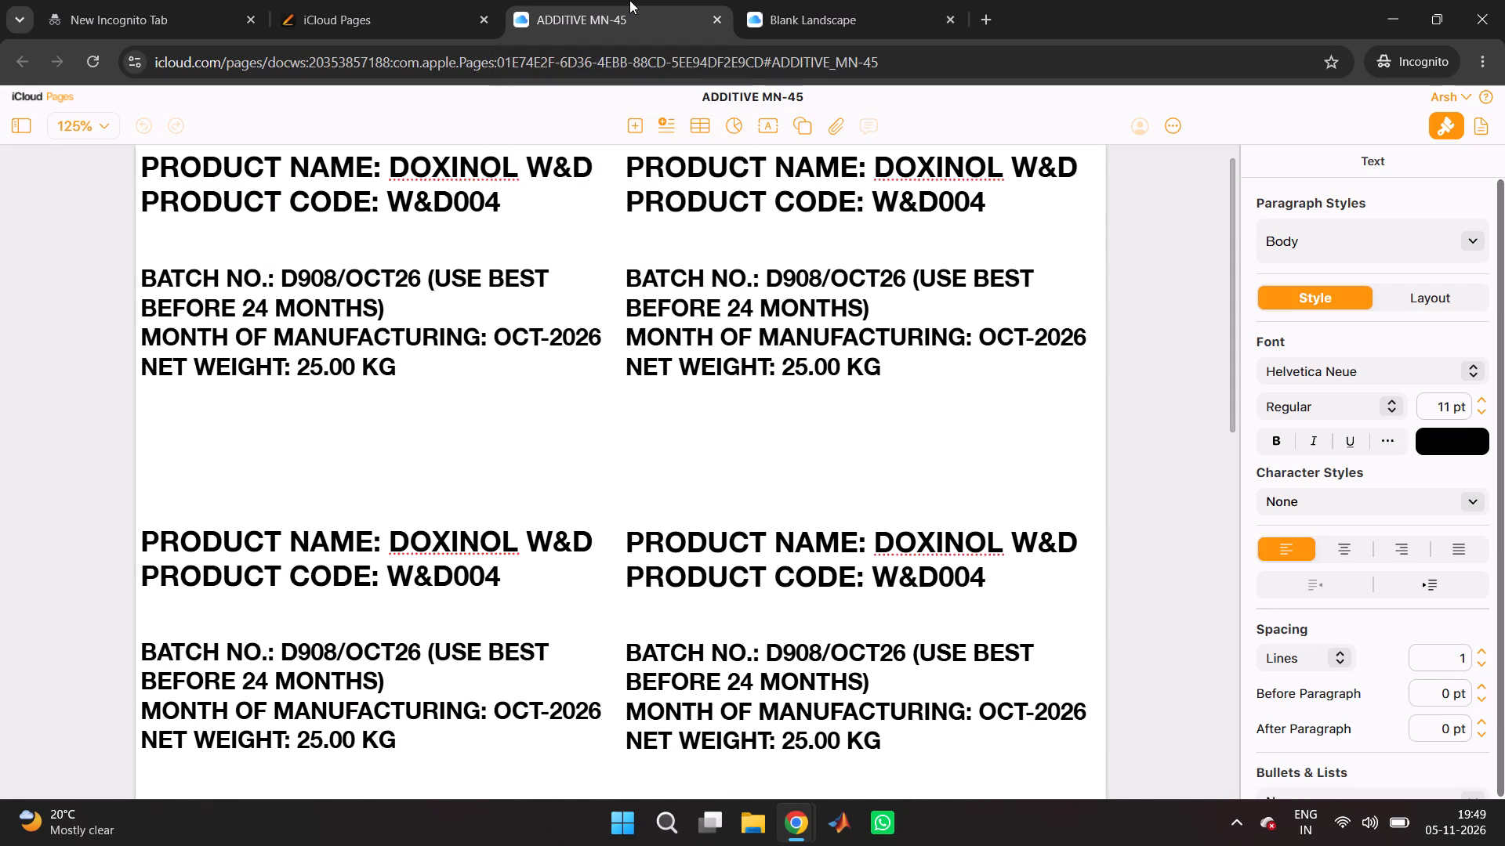
Replace the product name in the upper-left label of the ADDITIVE MN-45 document with the copied "ADDITIVE MN-45".
{"action": "double_click", "coordinate": [402, 152]}
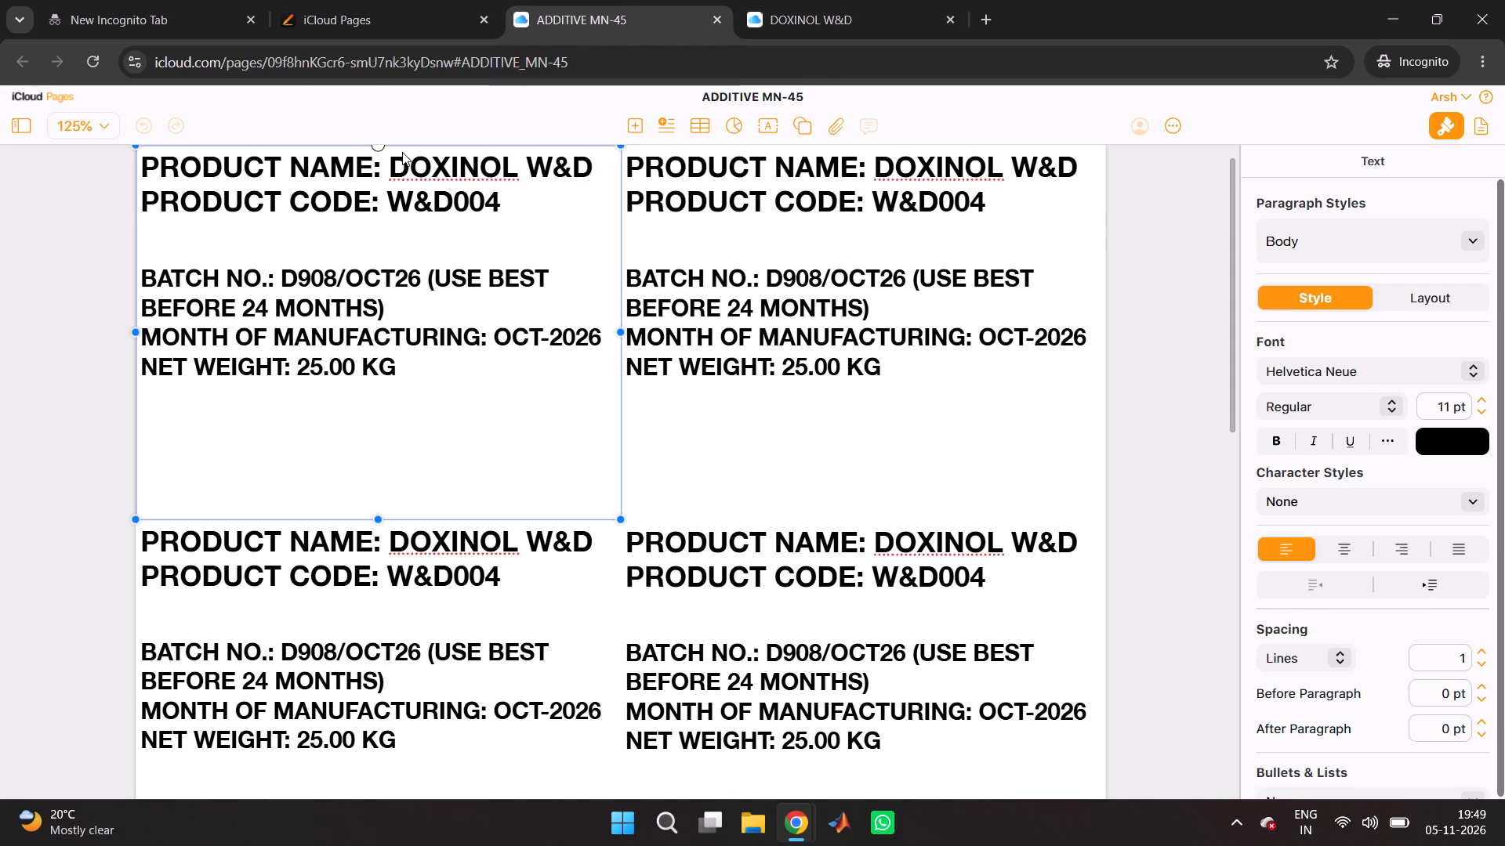
{"action": "left_click_drag", "start_coordinate": [393, 157], "coordinate": [607, 177]}
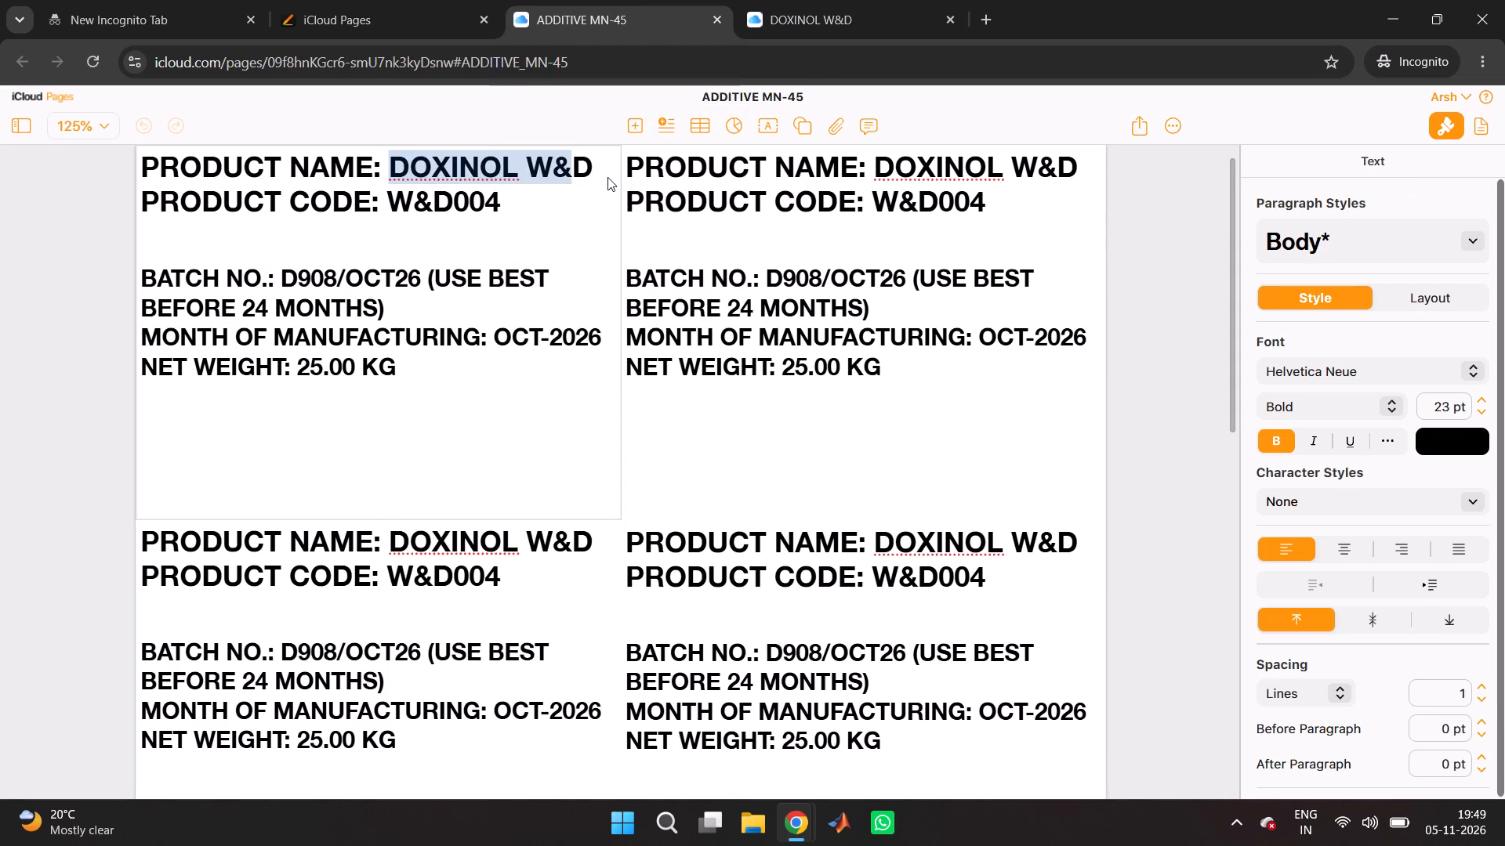
{"action": "key", "text": "ctrl+v"}
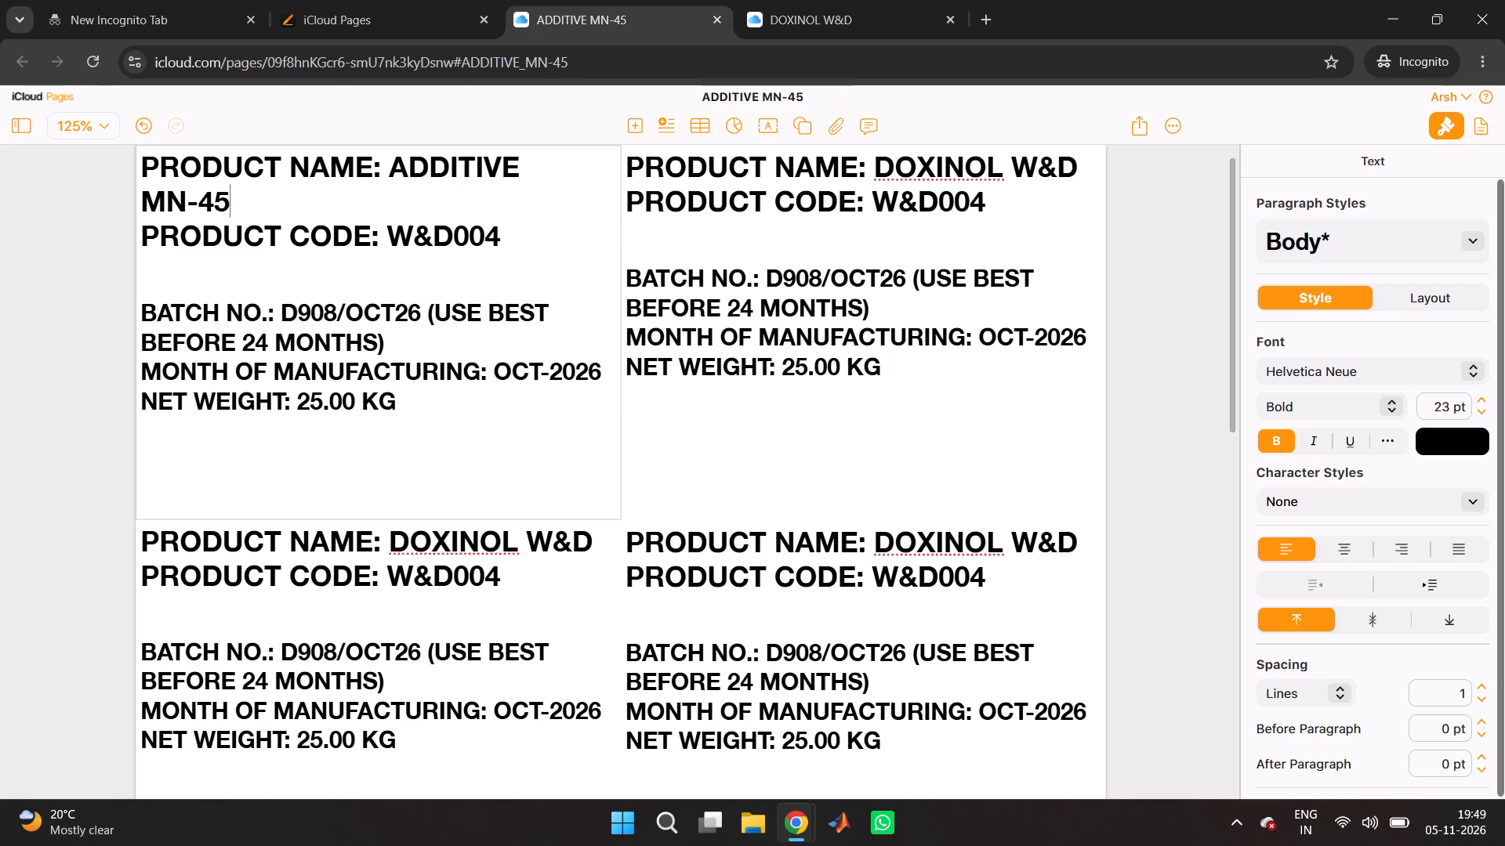
Set the product name and product code lines of the upper-left ADDITIVE MN-45 label to 22 pt.
{"action": "left_click_drag", "start_coordinate": [503, 237], "coordinate": [131, 156]}
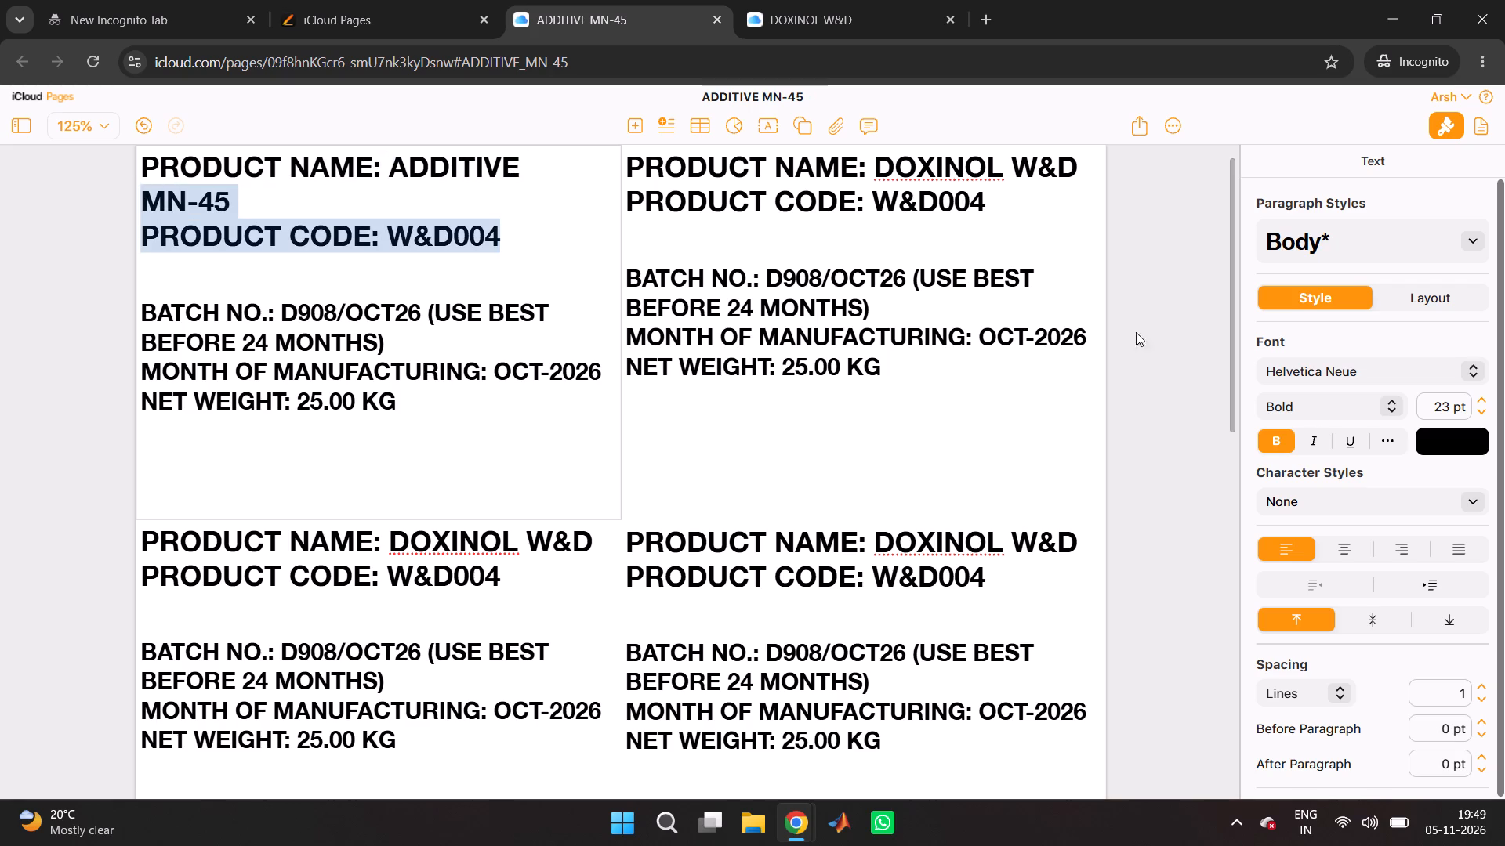
{"action": "left_click", "coordinate": [1485, 410]}
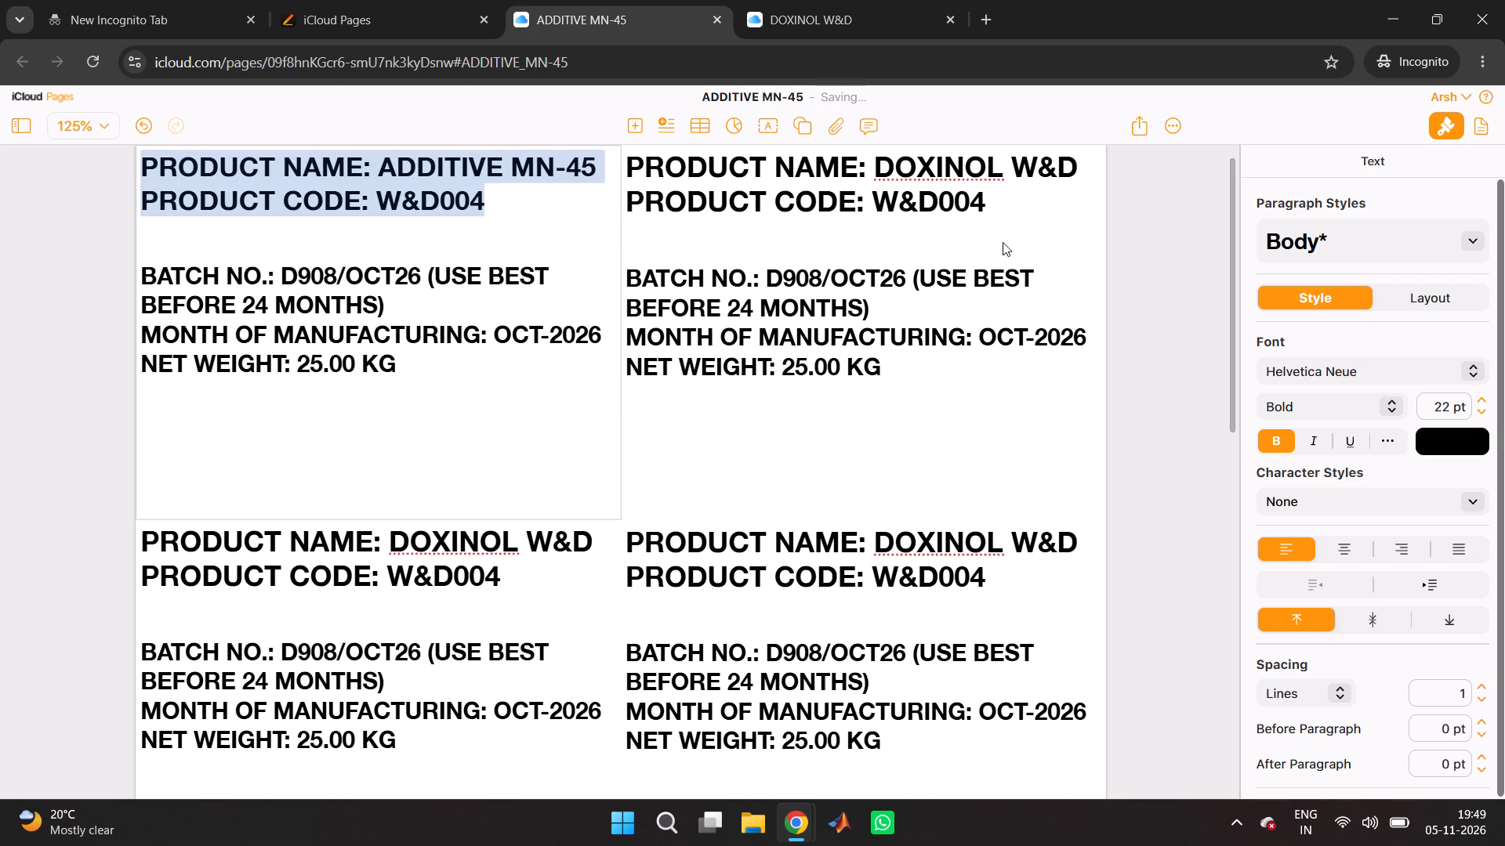
In the DOXINOL W&D document, set the upper-left label's product name and product code lines to 22 pt.
{"action": "left_click", "coordinate": [880, 0]}
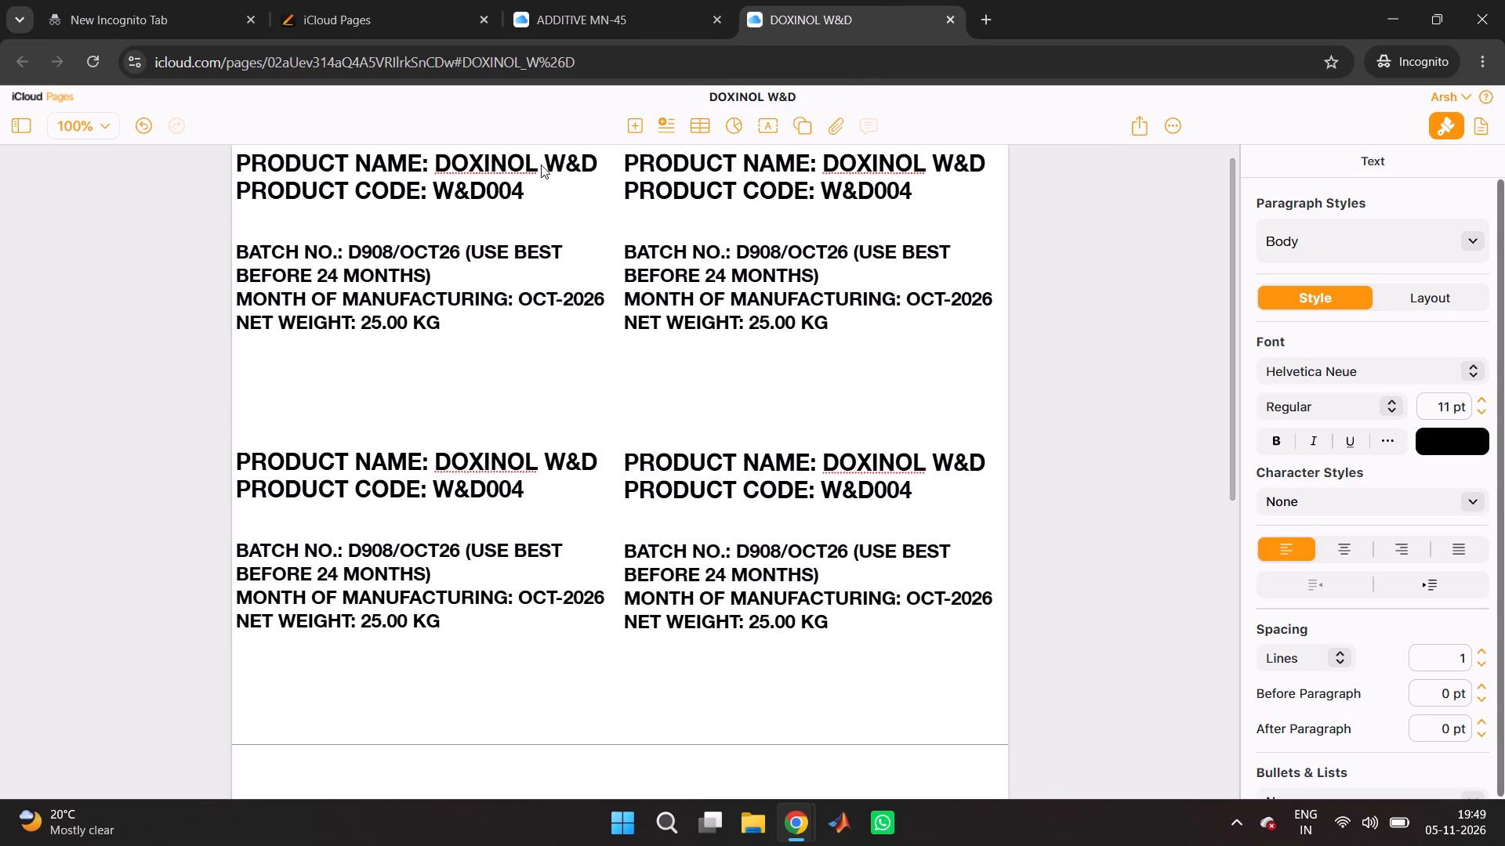
{"action": "double_click", "coordinate": [531, 193]}
{"action": "left_click_drag", "start_coordinate": [531, 193], "coordinate": [274, 157]}
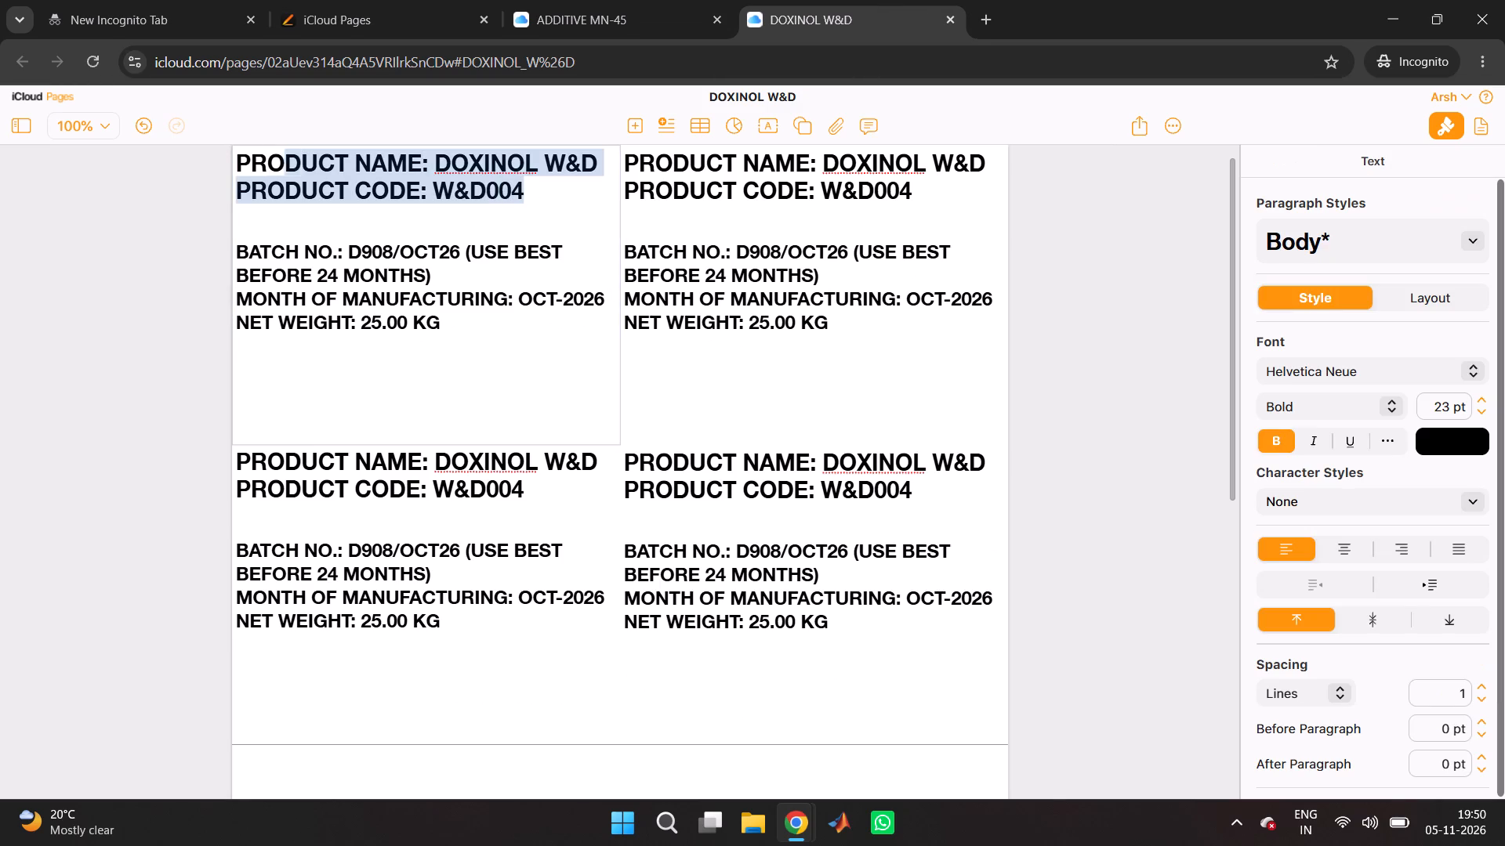
{"action": "left_click_drag", "start_coordinate": [274, 157], "coordinate": [241, 154]}
{"action": "left_click", "coordinate": [1486, 415]}
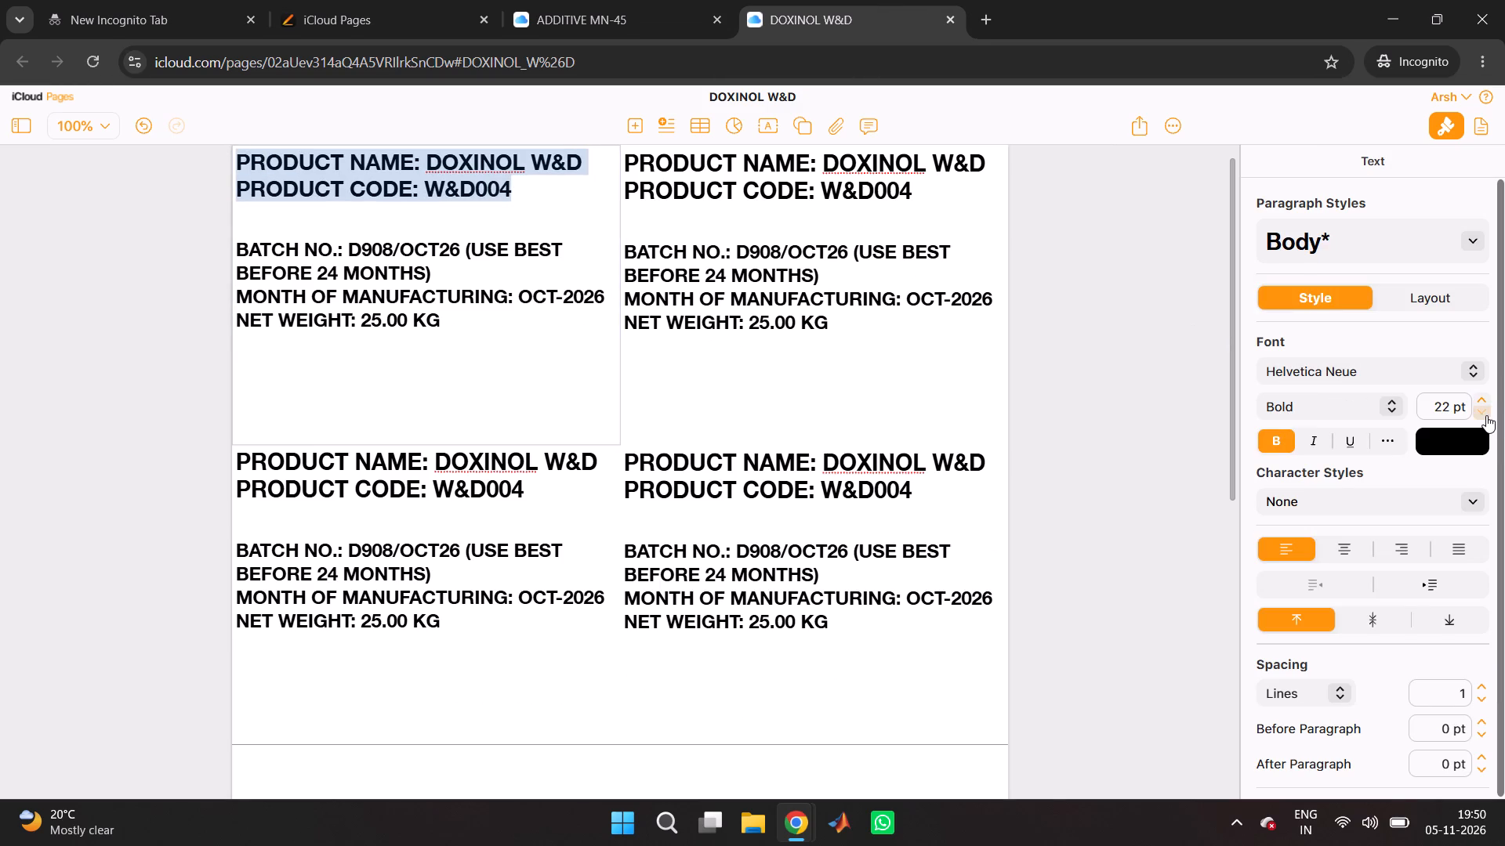
In the DOXINOL W&D document, copy the upper-left label's full text and replace the upper-right label's text with it.
{"action": "left_click", "coordinate": [500, 277]}
{"action": "key", "text": "ctrl+a"}
{"action": "key", "text": "ctrl+c"}
{"action": "left_click", "coordinate": [809, 259]}
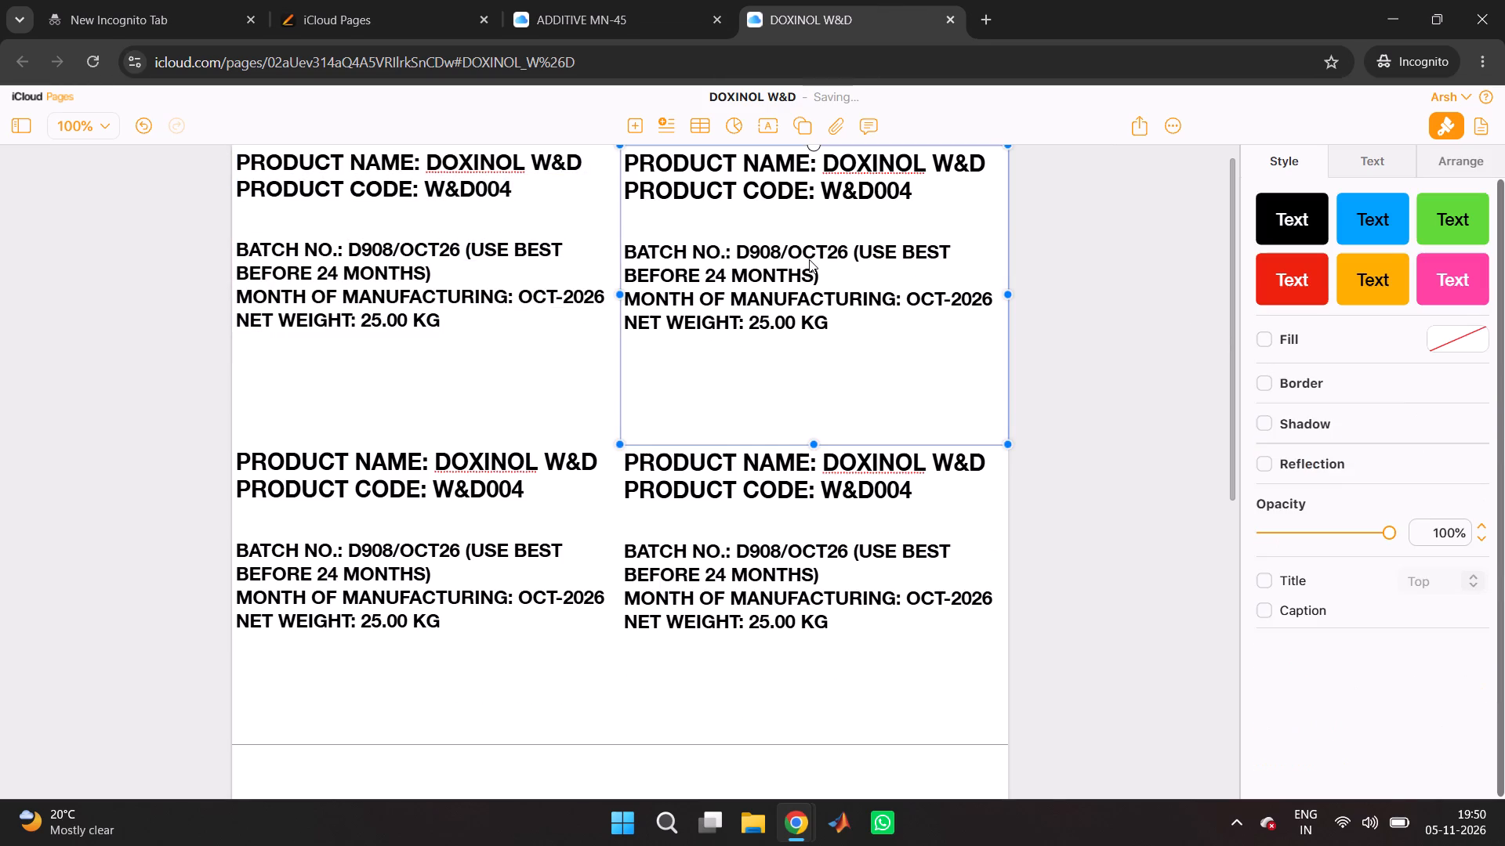
{"action": "key", "text": "ctrl+a"}
{"action": "key", "text": "ctrl+v"}
{"action": "key", "text": "ctrl+z"}
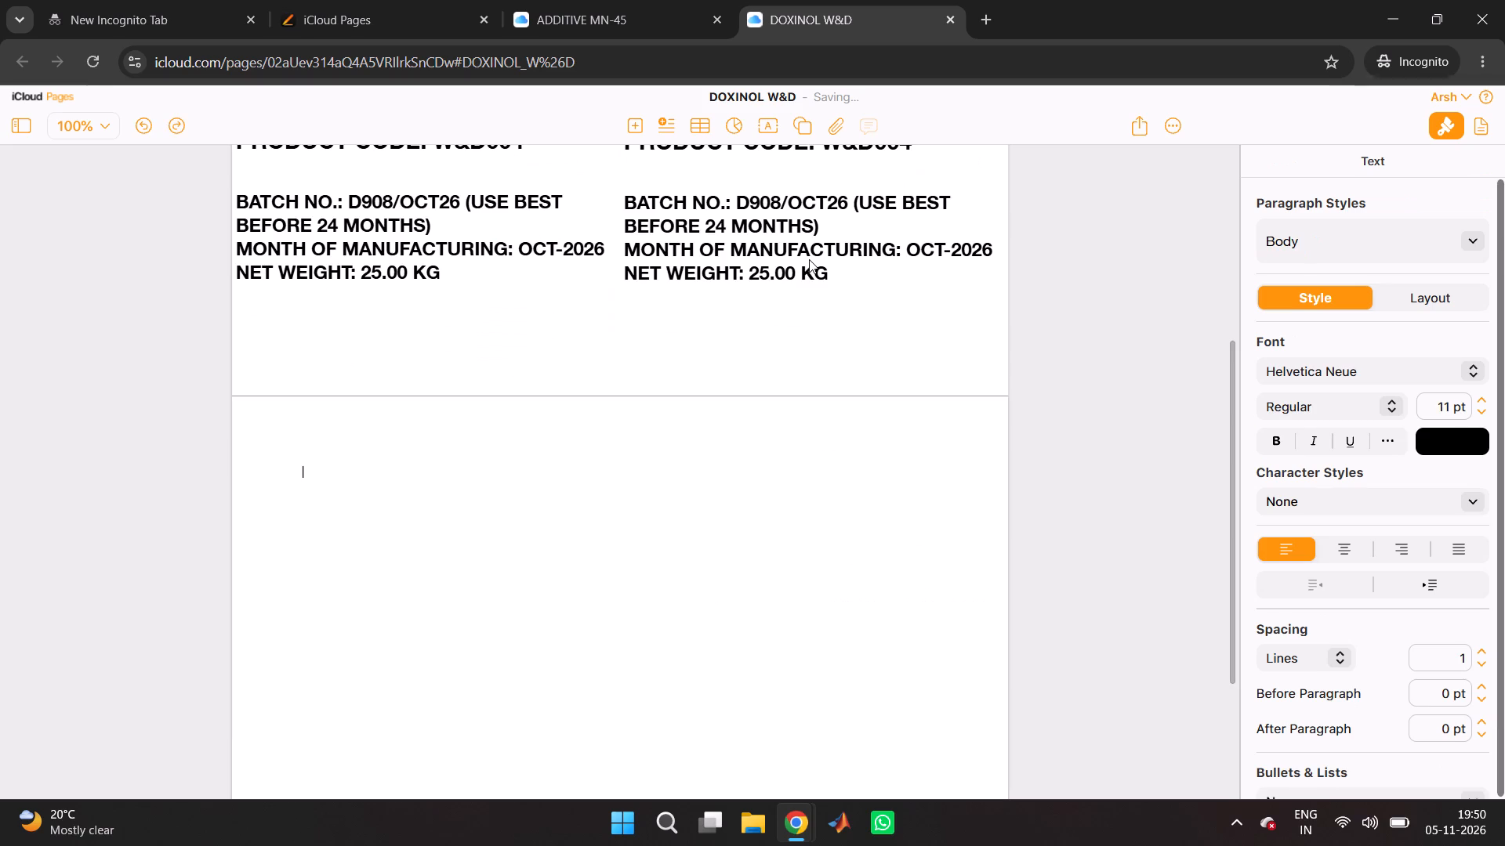
{"action": "scroll", "coordinate": [1049, 316], "scroll_direction": "up", "scroll_amount": 10}
{"action": "double_click", "coordinate": [666, 287]}
{"action": "key", "text": "ctrl+a"}
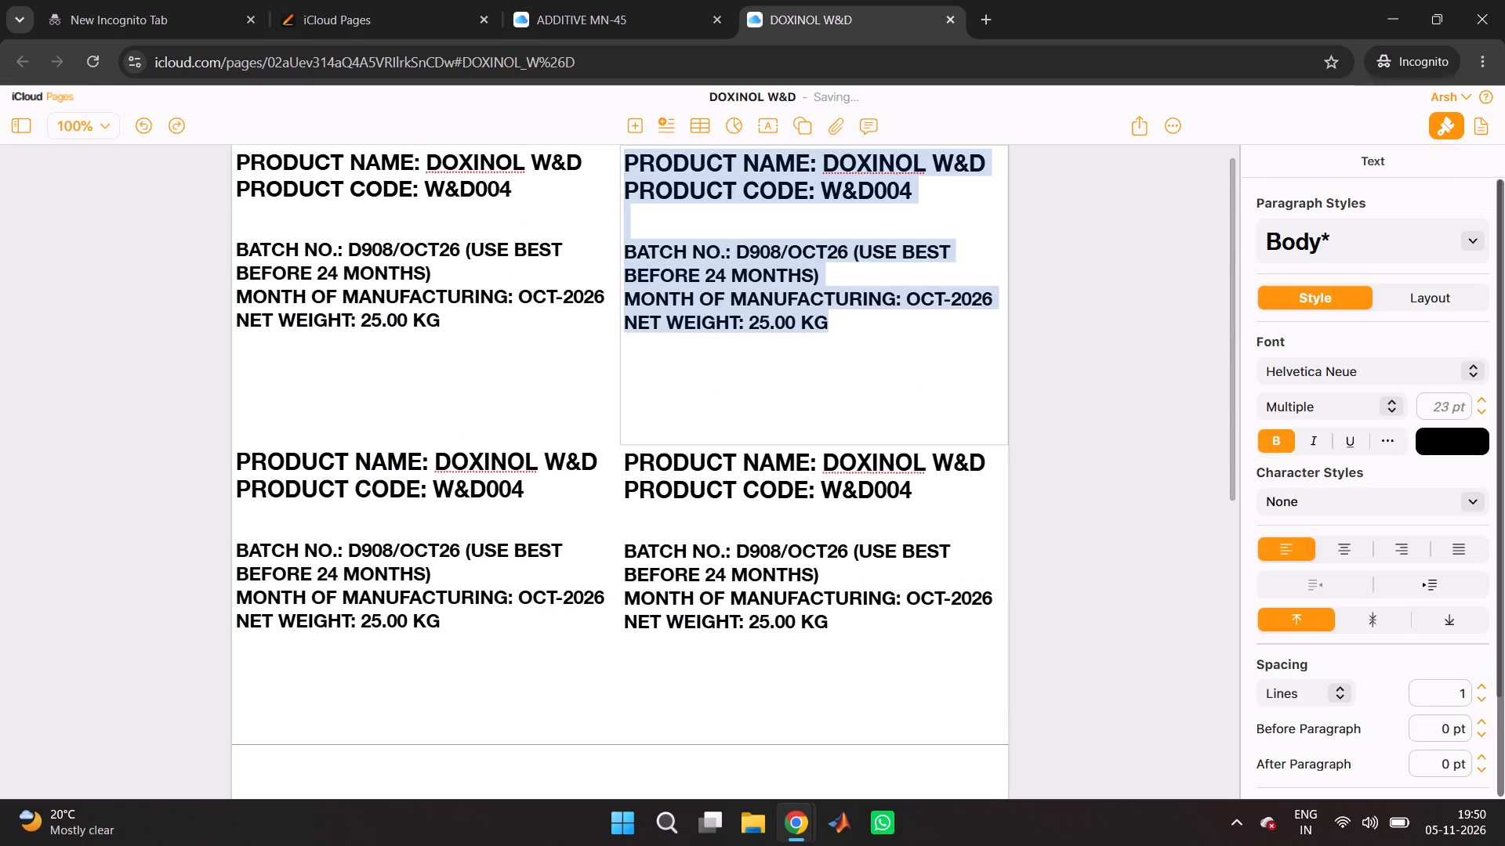
{"action": "key", "text": "ctrl+v"}
Replace the full text of both lower DOXINOL W&D labels with the copied upper-left label text.
{"action": "double_click", "coordinate": [390, 486]}
{"action": "key", "text": "ctrl+a"}
{"action": "double_click", "coordinate": [390, 486]}
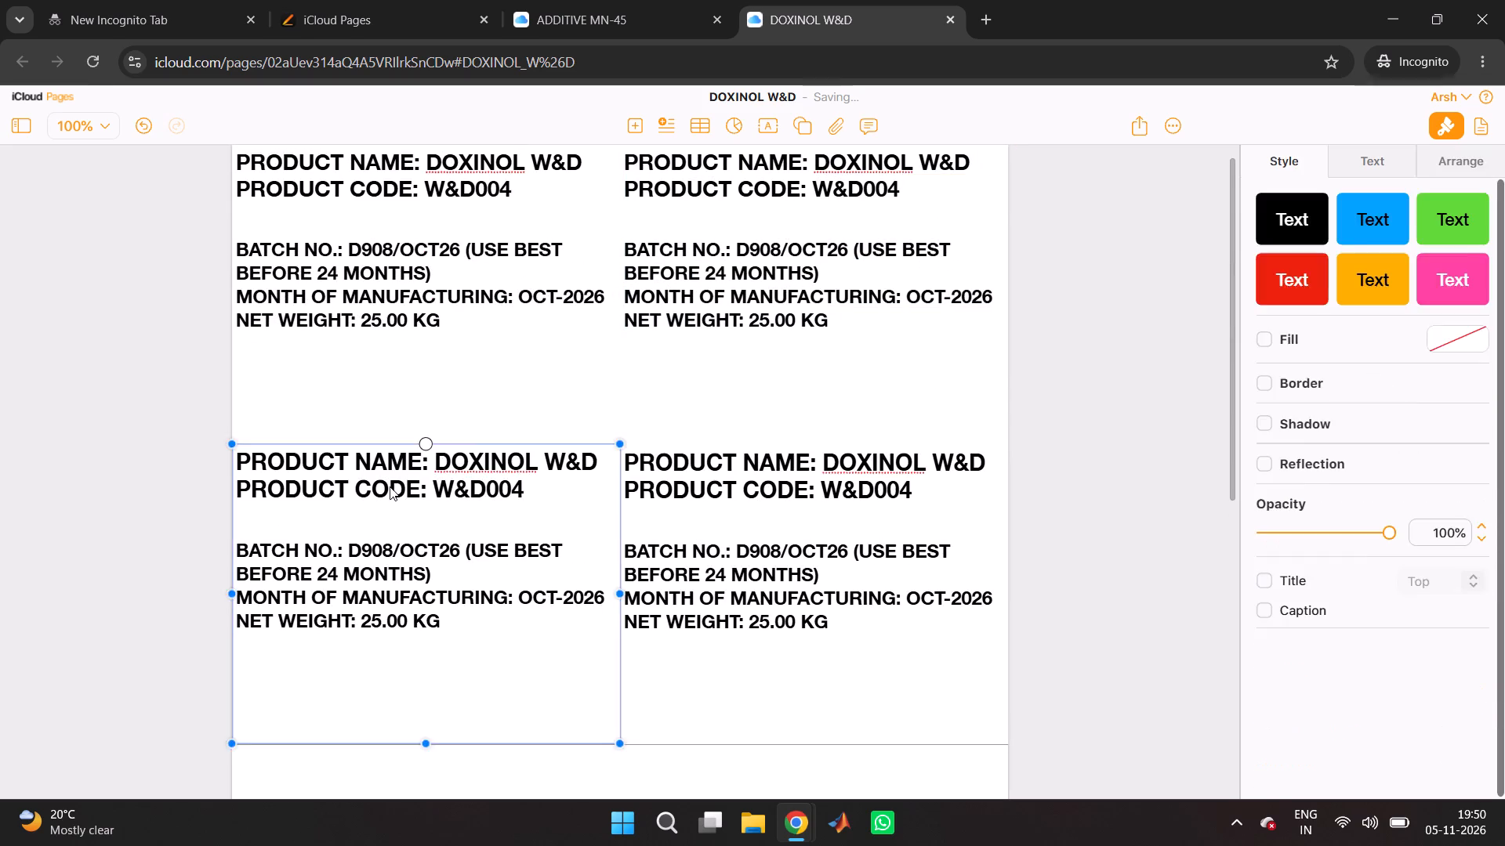
{"action": "key", "text": "ctrl+a"}
{"action": "key", "text": "ctrl+v"}
{"action": "double_click", "coordinate": [779, 536]}
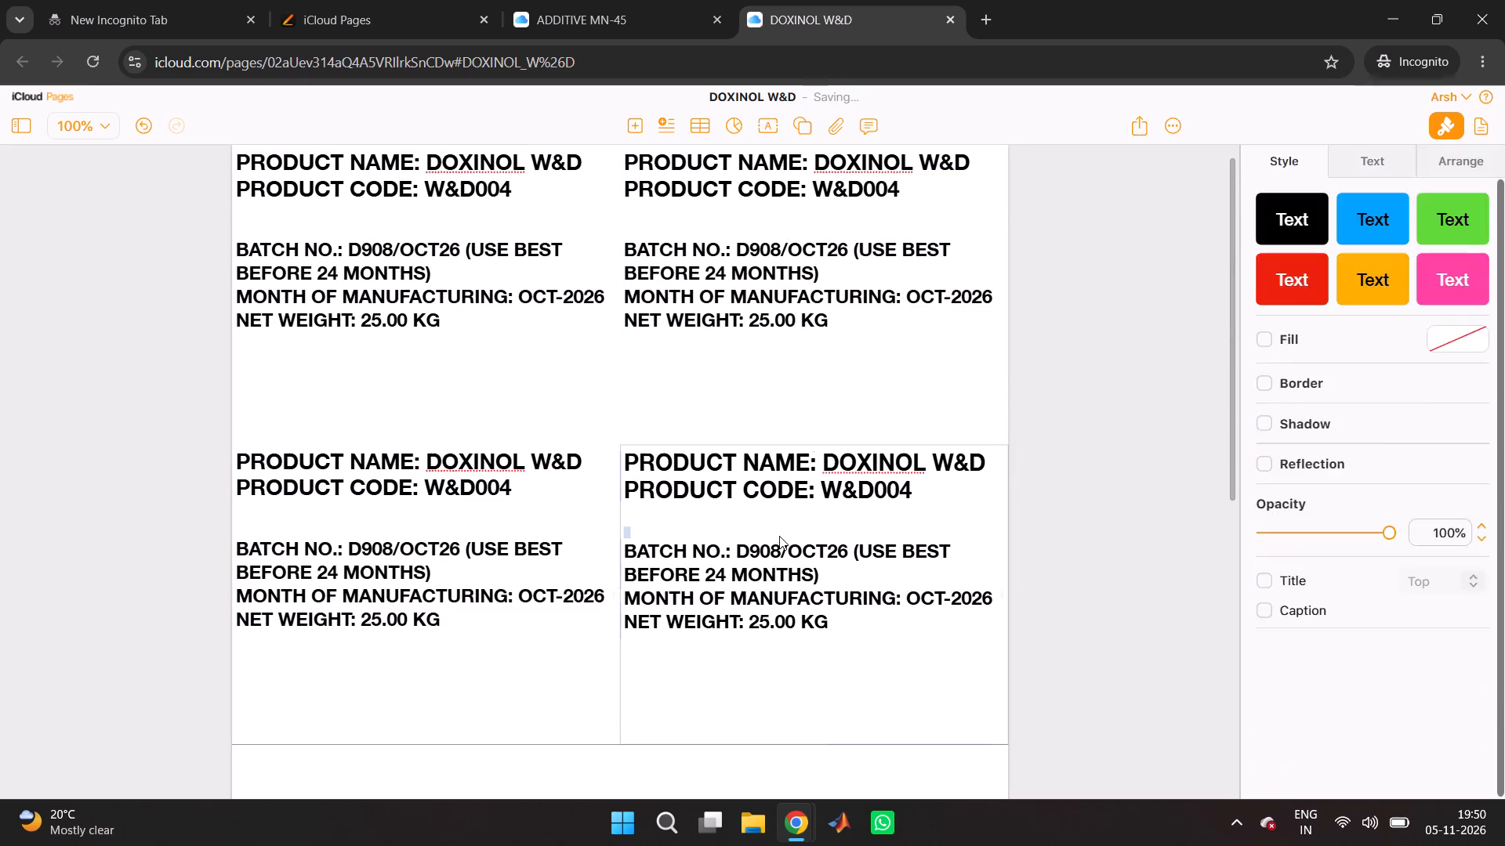
{"action": "key", "text": "ctrl+a"}
{"action": "key", "text": "ctrl+v"}
{"action": "left_click", "coordinate": [1073, 528]}
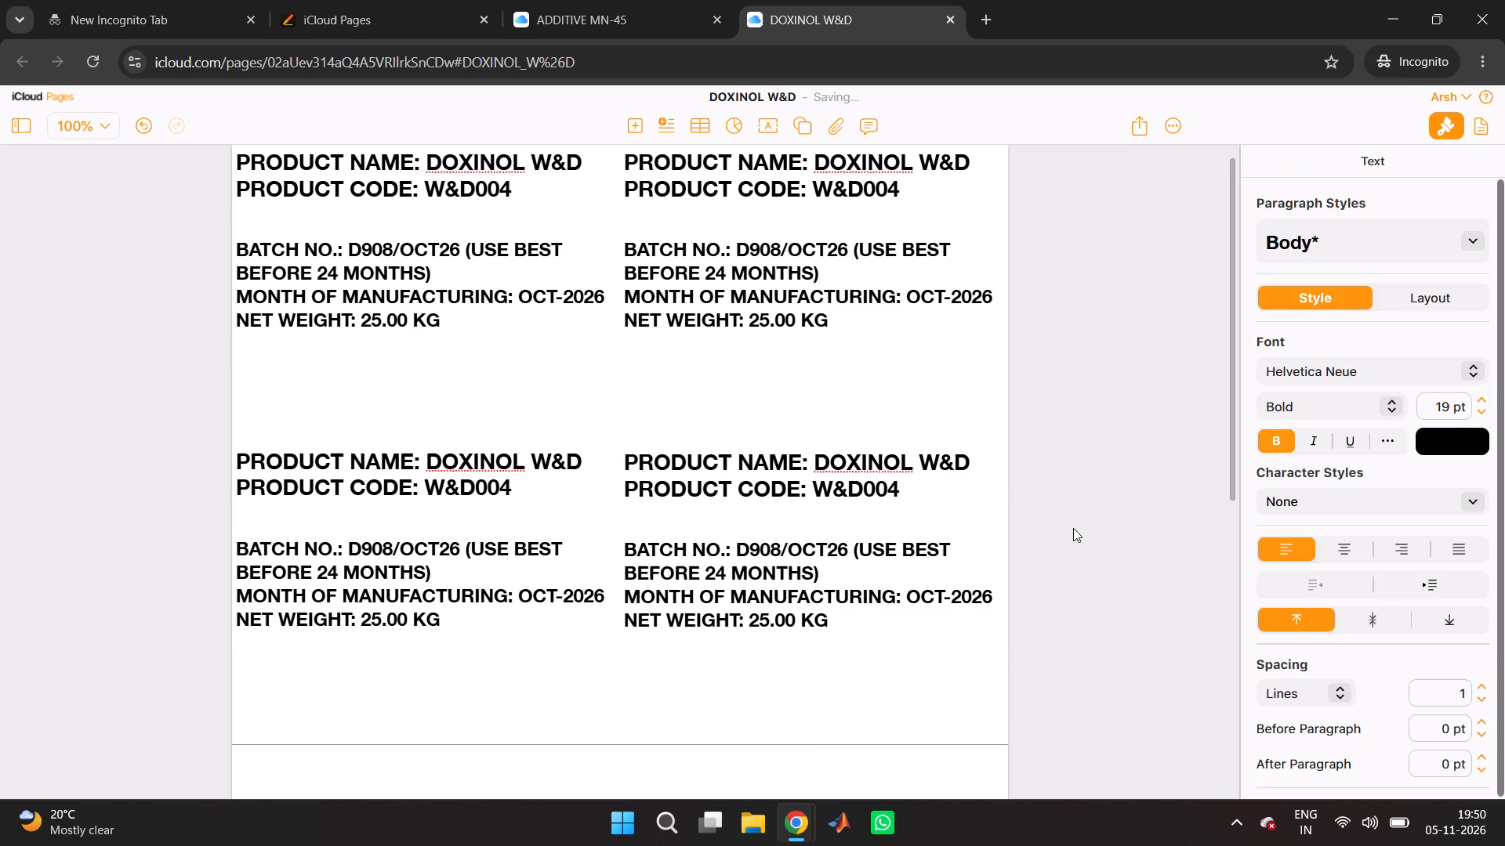
Check the blank lines between the product code and batch number in each of the four DOXINOL W&D labels.
{"action": "triple_click", "coordinate": [767, 519]}
{"action": "left_click", "coordinate": [767, 519]}
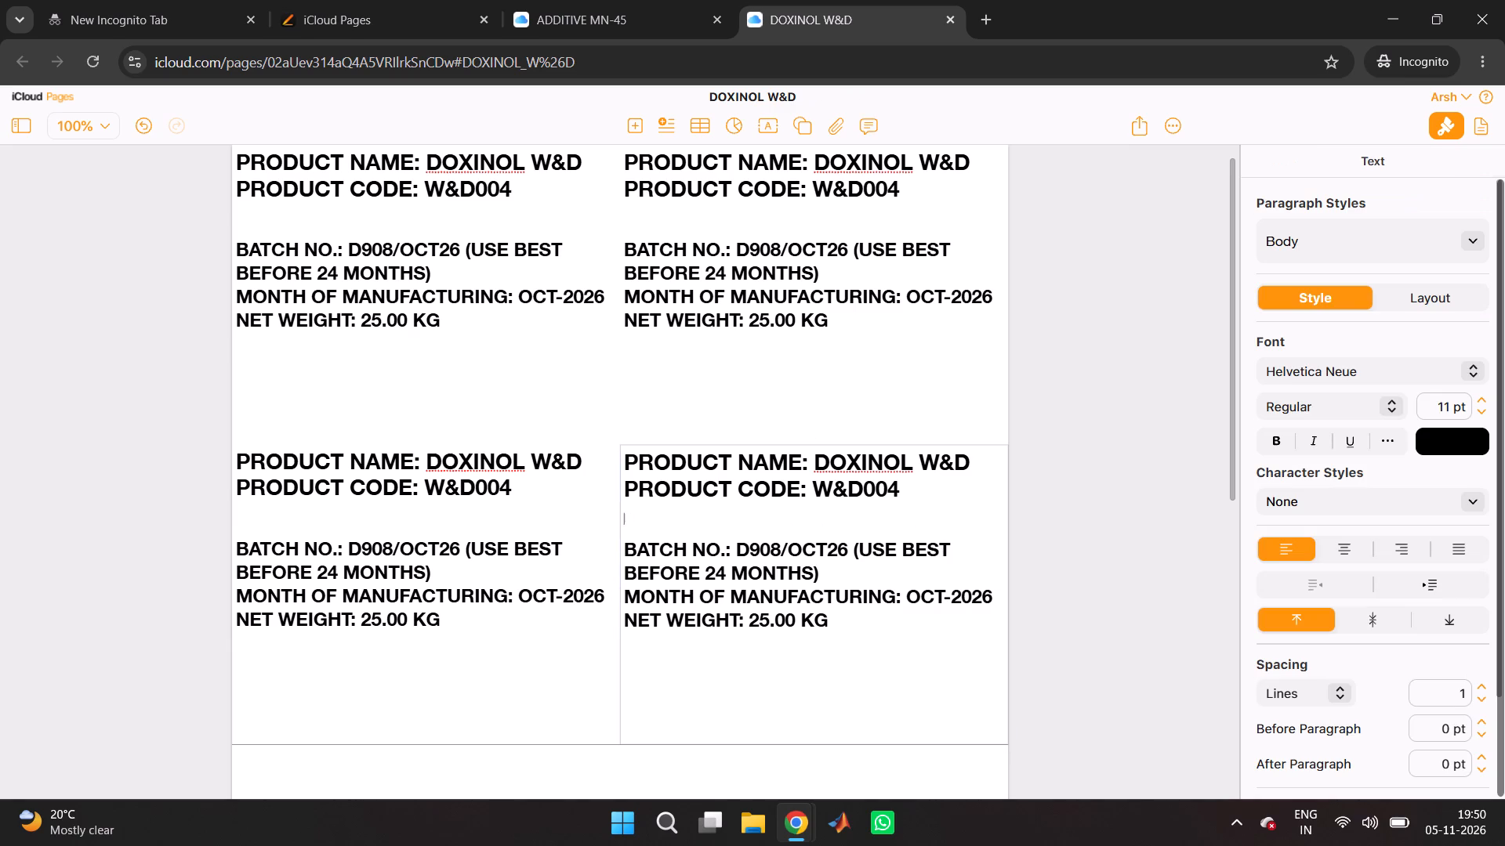
{"action": "key", "text": "Down"}
{"action": "key", "text": "Up"}
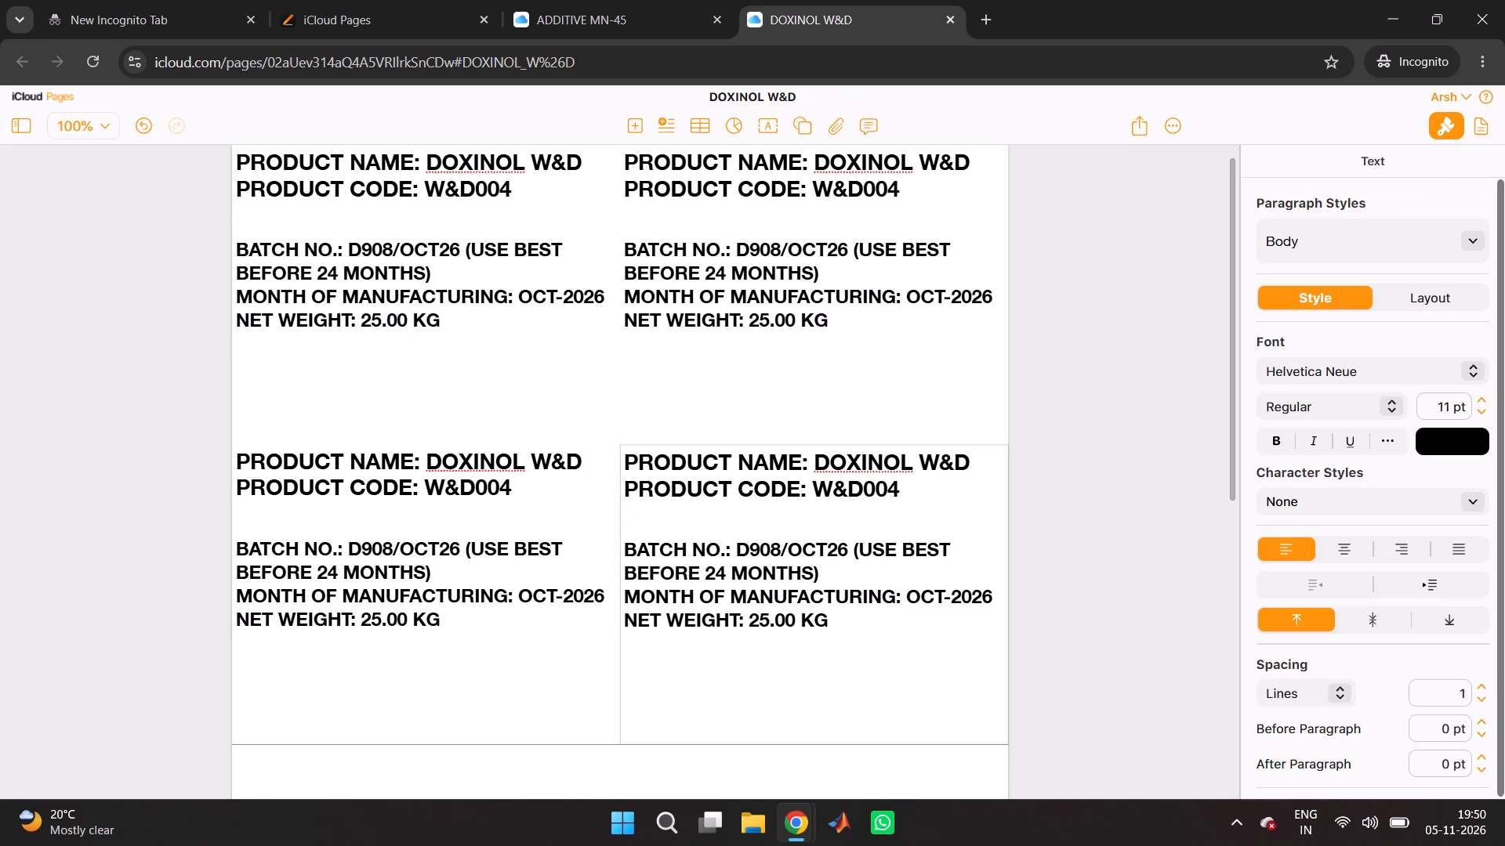
{"action": "key", "text": "Up"}
{"action": "double_click", "coordinate": [385, 530]}
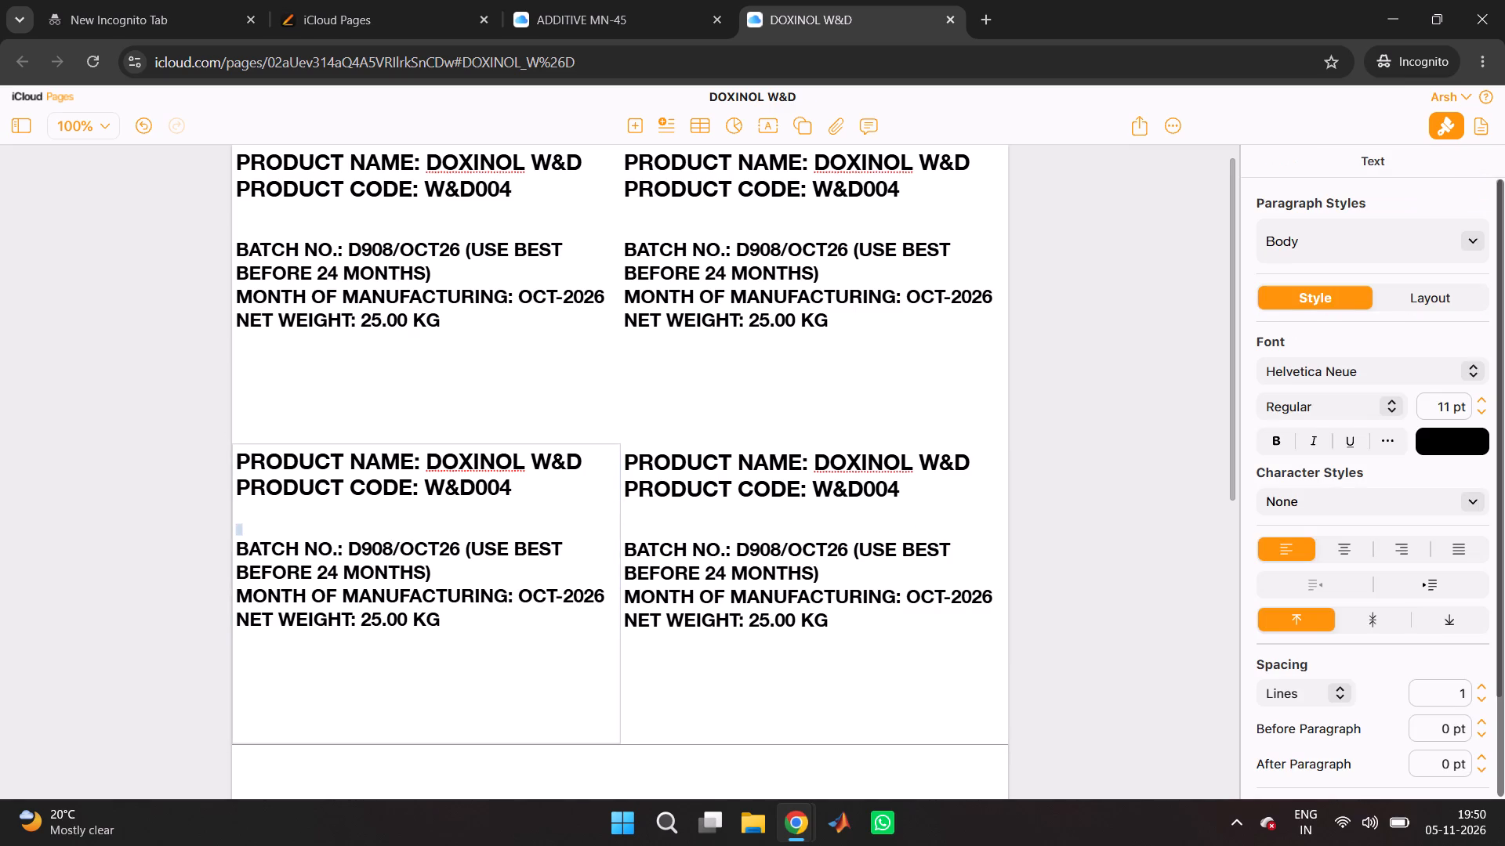
{"action": "left_click", "coordinate": [385, 530]}
{"action": "key", "text": "Up"}
{"action": "key", "text": "Up"}
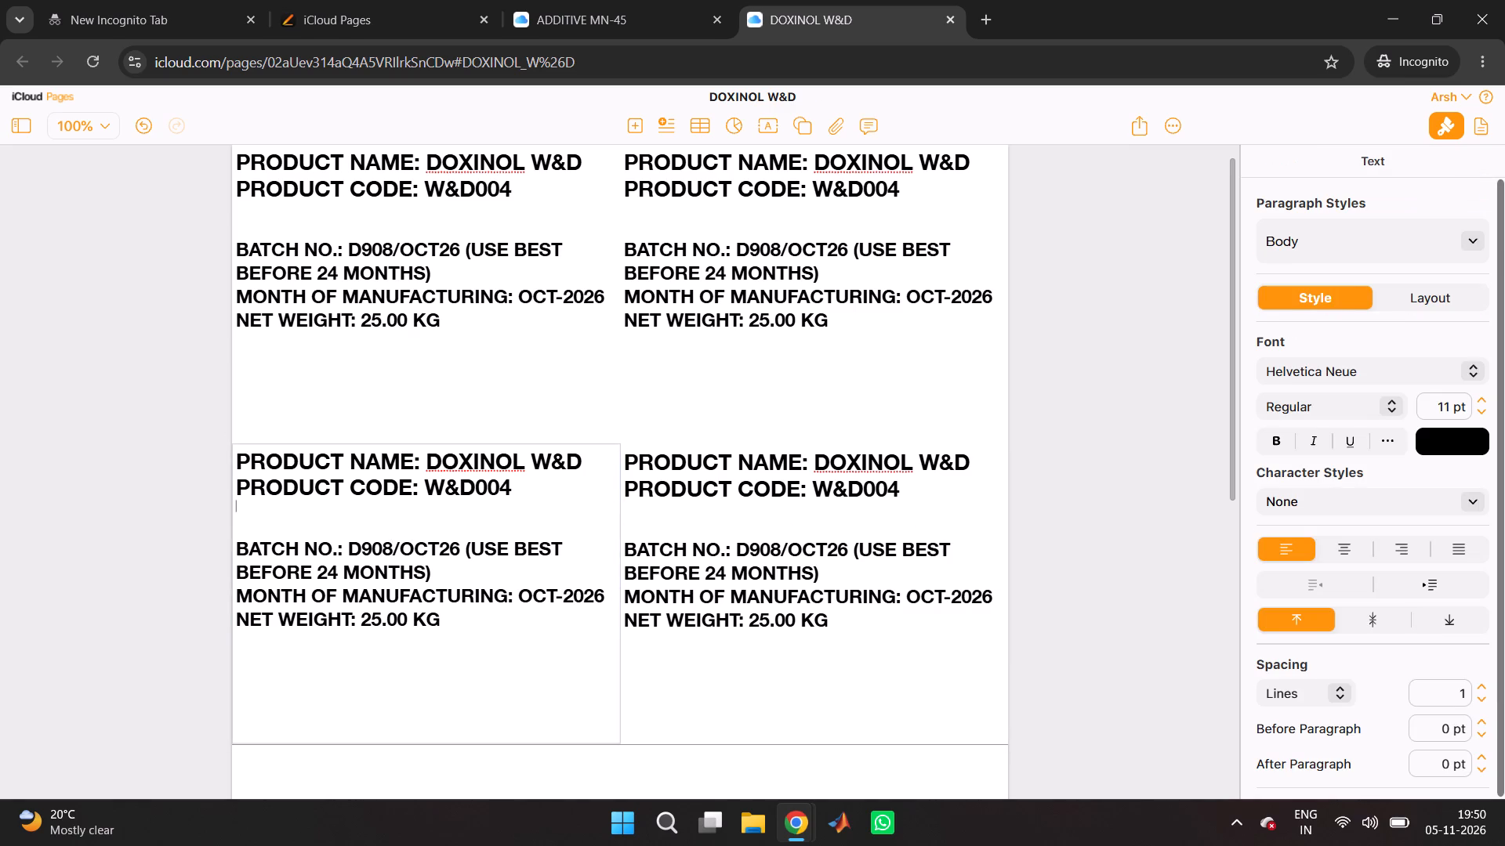
{"action": "key", "text": "Down"}
{"action": "key", "text": "Down"}
{"action": "key", "text": "Up"}
{"action": "key", "text": "Up"}
{"action": "key", "text": "Down"}
{"action": "key", "text": "Down"}
{"action": "double_click", "coordinate": [249, 217]}
{"action": "key", "text": "Up"}
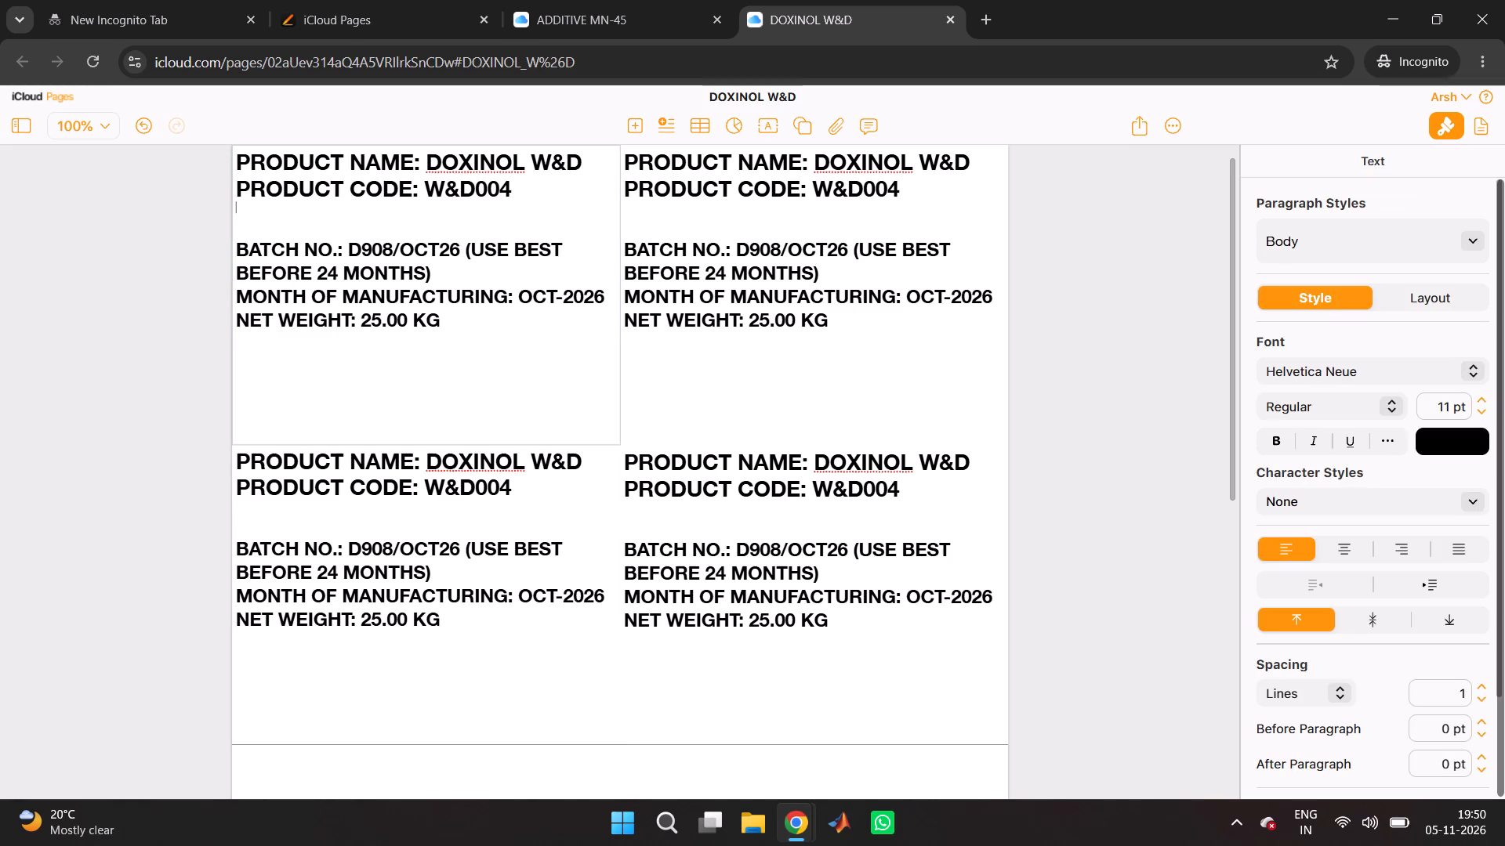
{"action": "key", "text": "Down"}
{"action": "key", "text": "Down"}
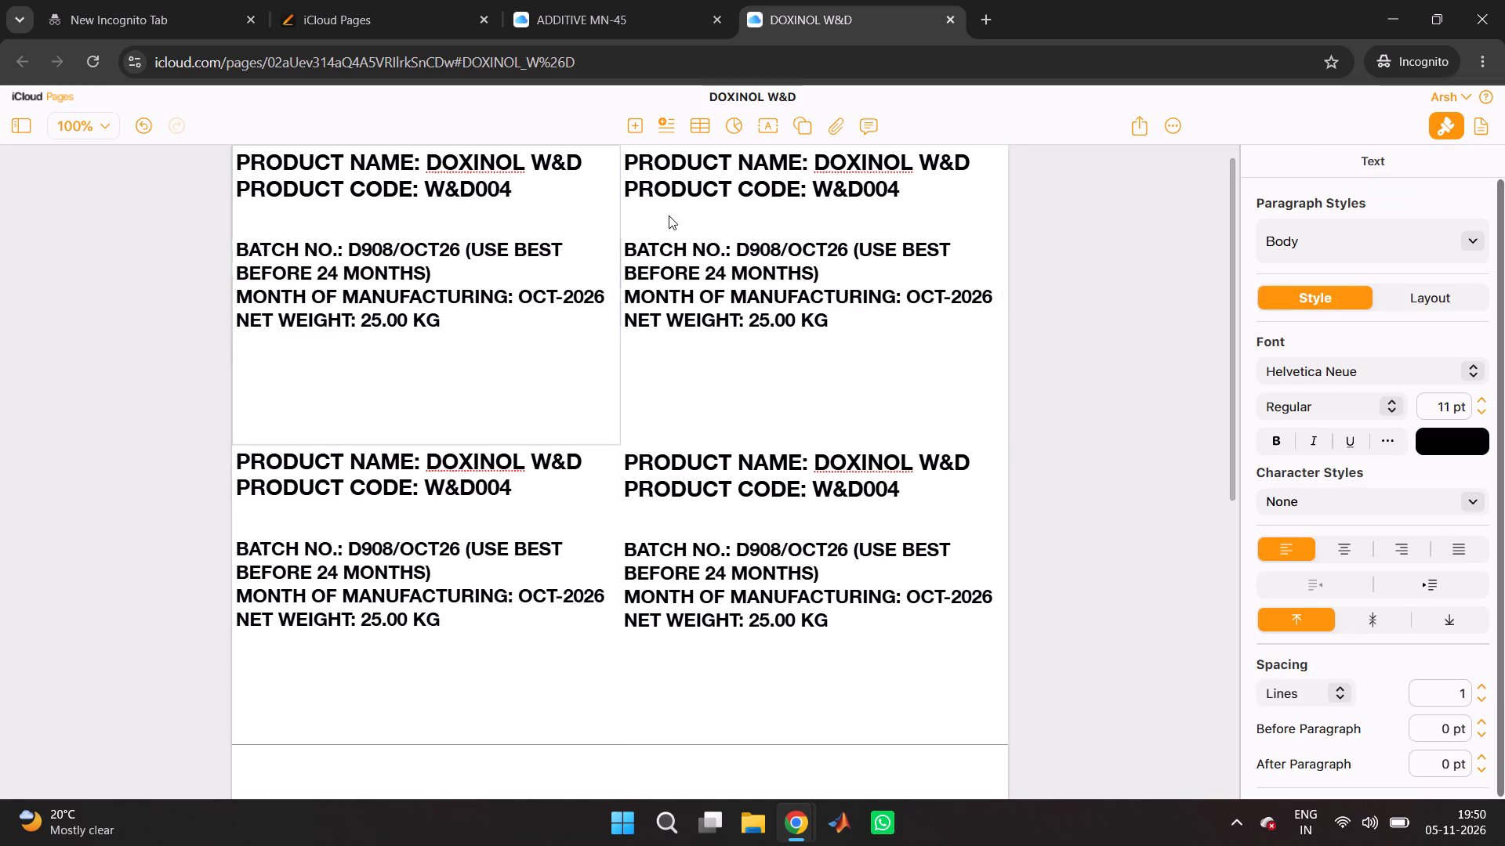
{"action": "double_click", "coordinate": [669, 215]}
{"action": "key", "text": "Up"}
{"action": "key", "text": "Down"}
{"action": "key", "text": "Down"}
{"action": "key", "text": "Down"}
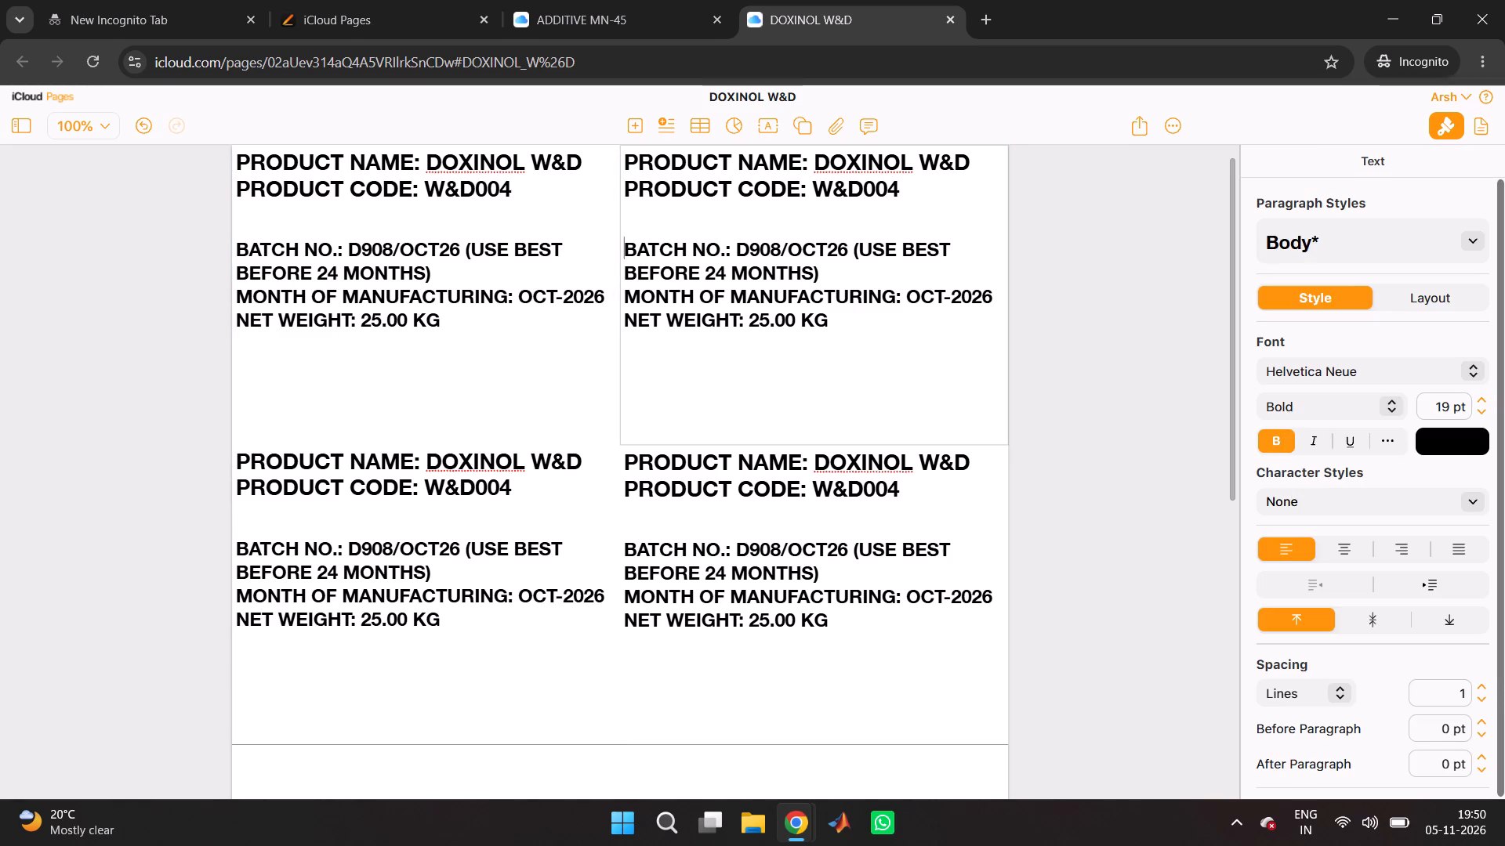
{"action": "key", "text": "Up"}
{"action": "key", "text": "Up"}
{"action": "key", "text": "Up"}
{"action": "left_click", "coordinate": [1002, 250]}
{"action": "left_click", "coordinate": [1045, 252]}
{"action": "scroll", "coordinate": [1045, 252], "scroll_direction": "up", "scroll_amount": 1}
In the ADDITIVE MN-45 document, change the upper-left label's product code to MN-45.
{"action": "left_click", "coordinate": [700, 0]}
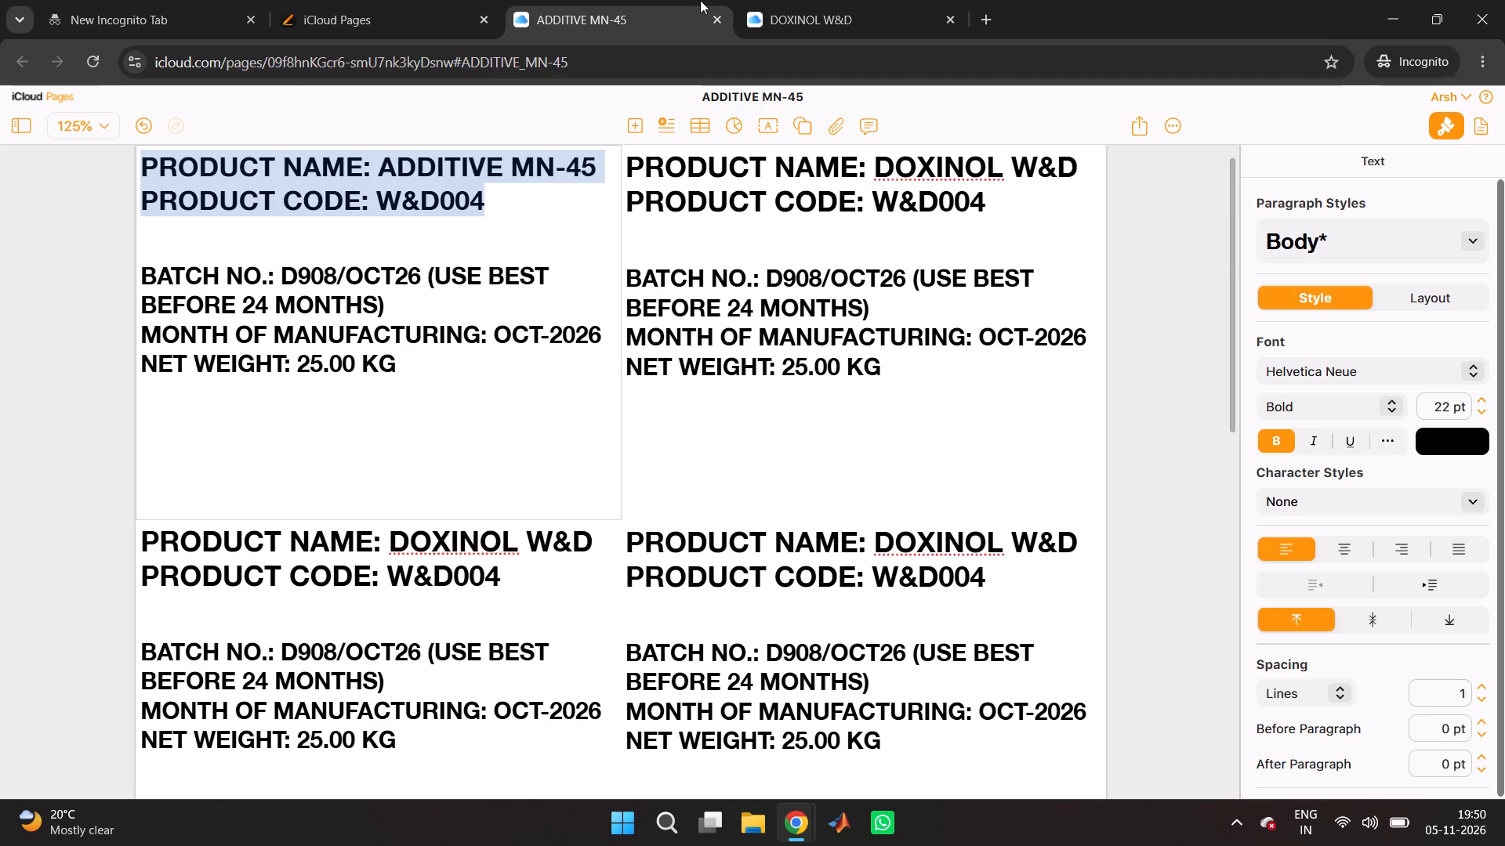
{"action": "left_click", "coordinate": [551, 188]}
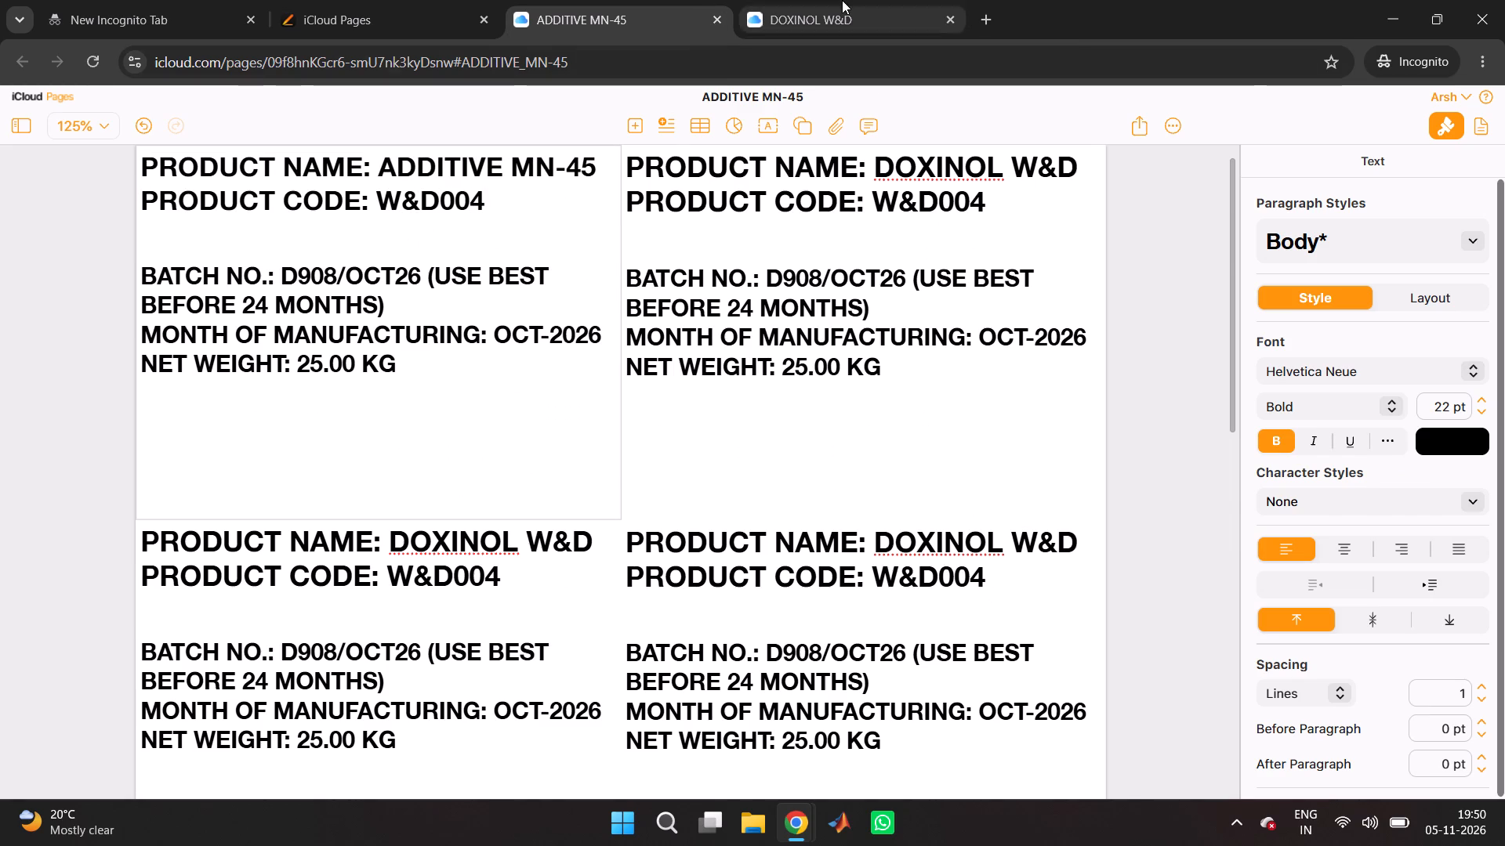
{"action": "left_click", "coordinate": [842, 0]}
{"action": "double_click", "coordinate": [484, 189]}
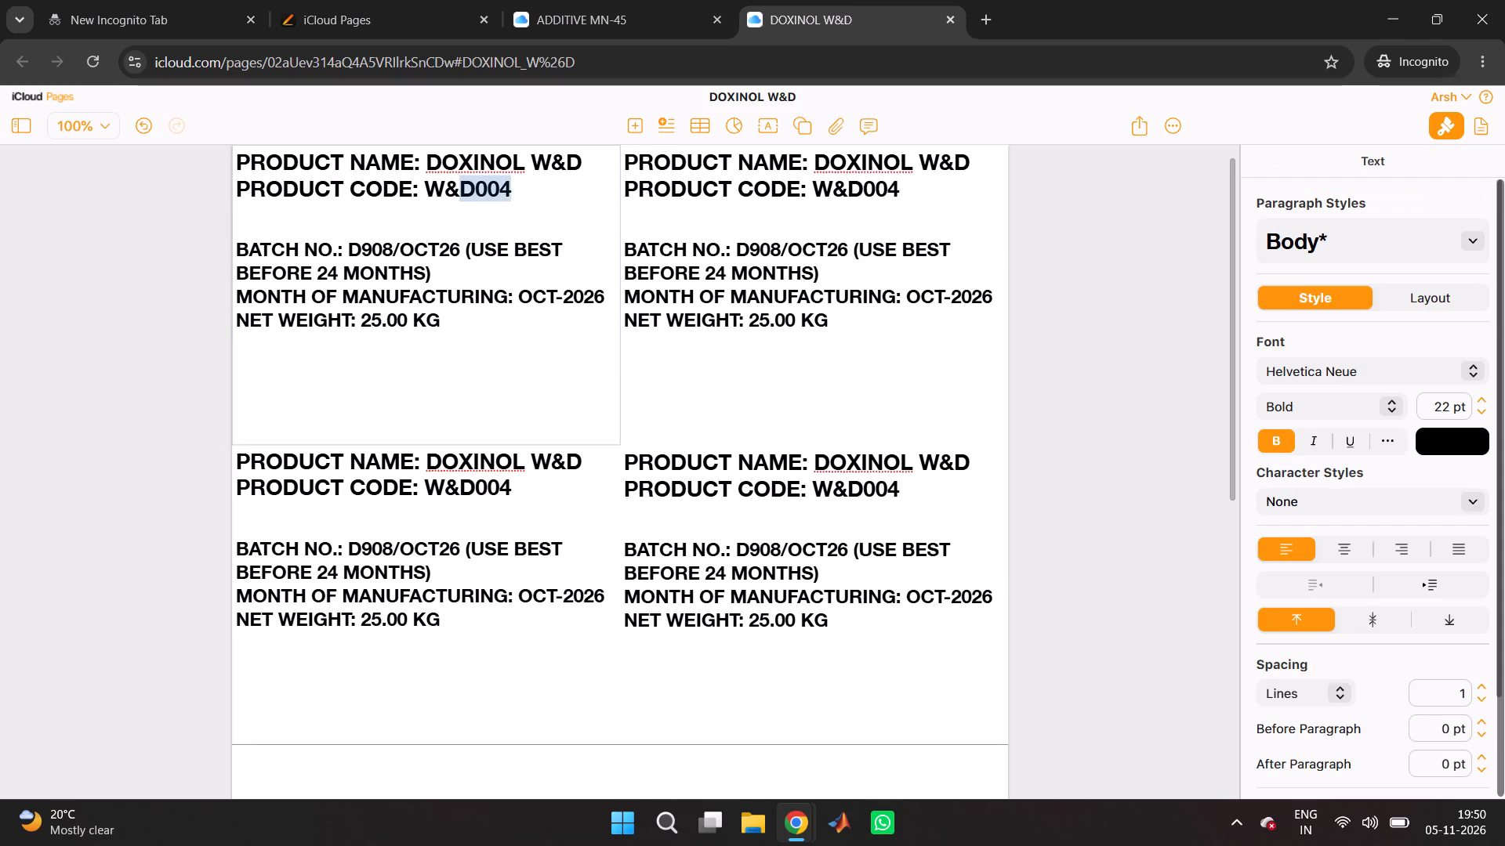
{"action": "left_click", "coordinate": [484, 189]}
{"action": "left_click", "coordinate": [600, 20]}
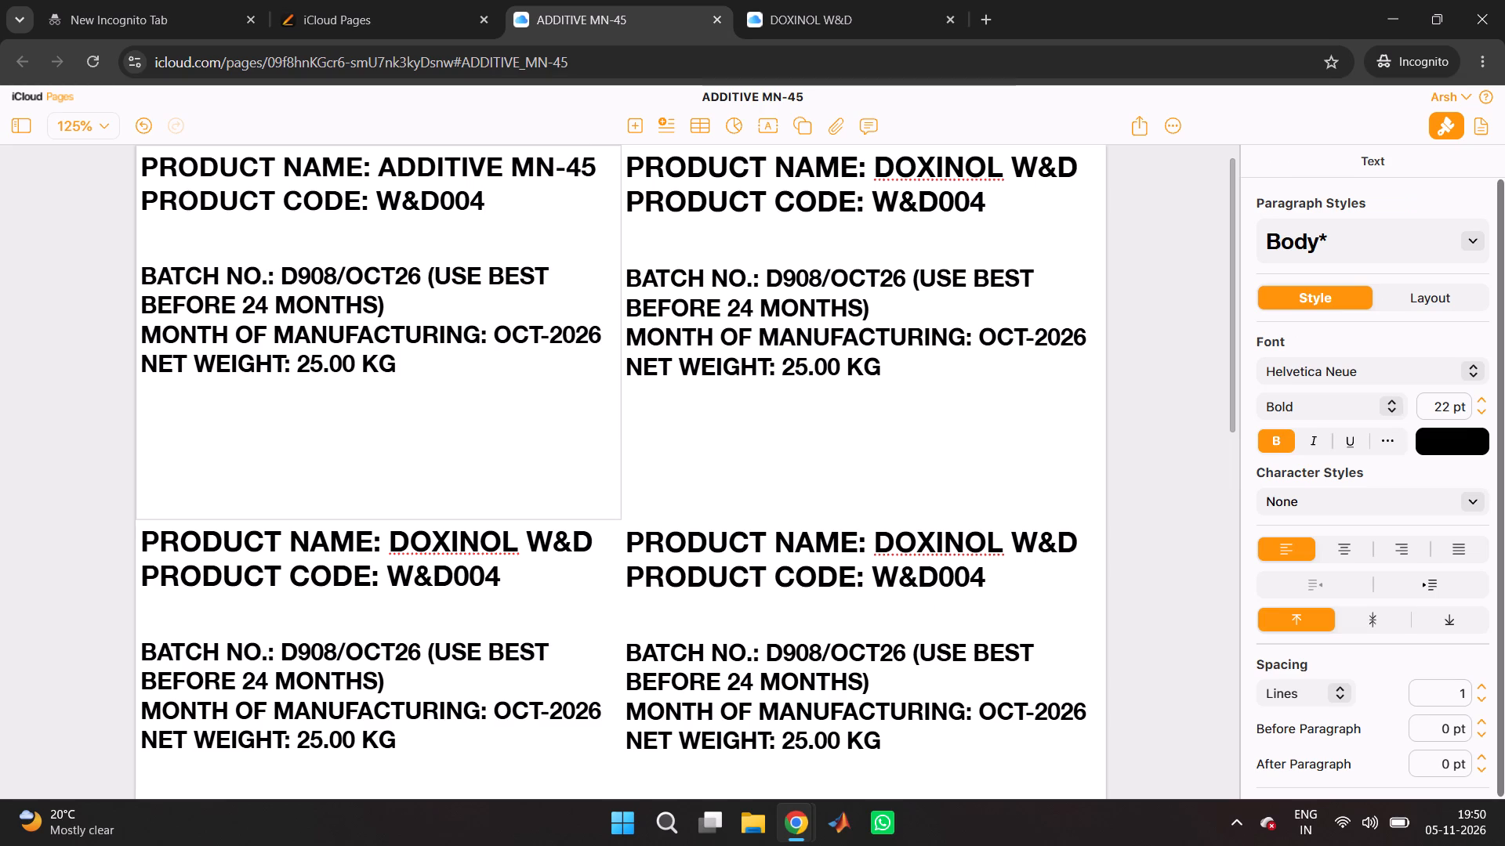
{"action": "left_click_drag", "start_coordinate": [439, 204], "coordinate": [382, 191]}
{"action": "type", "text": "MN-"}
{"action": "key", "text": "Right"}
{"action": "key", "text": "Right"}
{"action": "key", "text": "Right"}
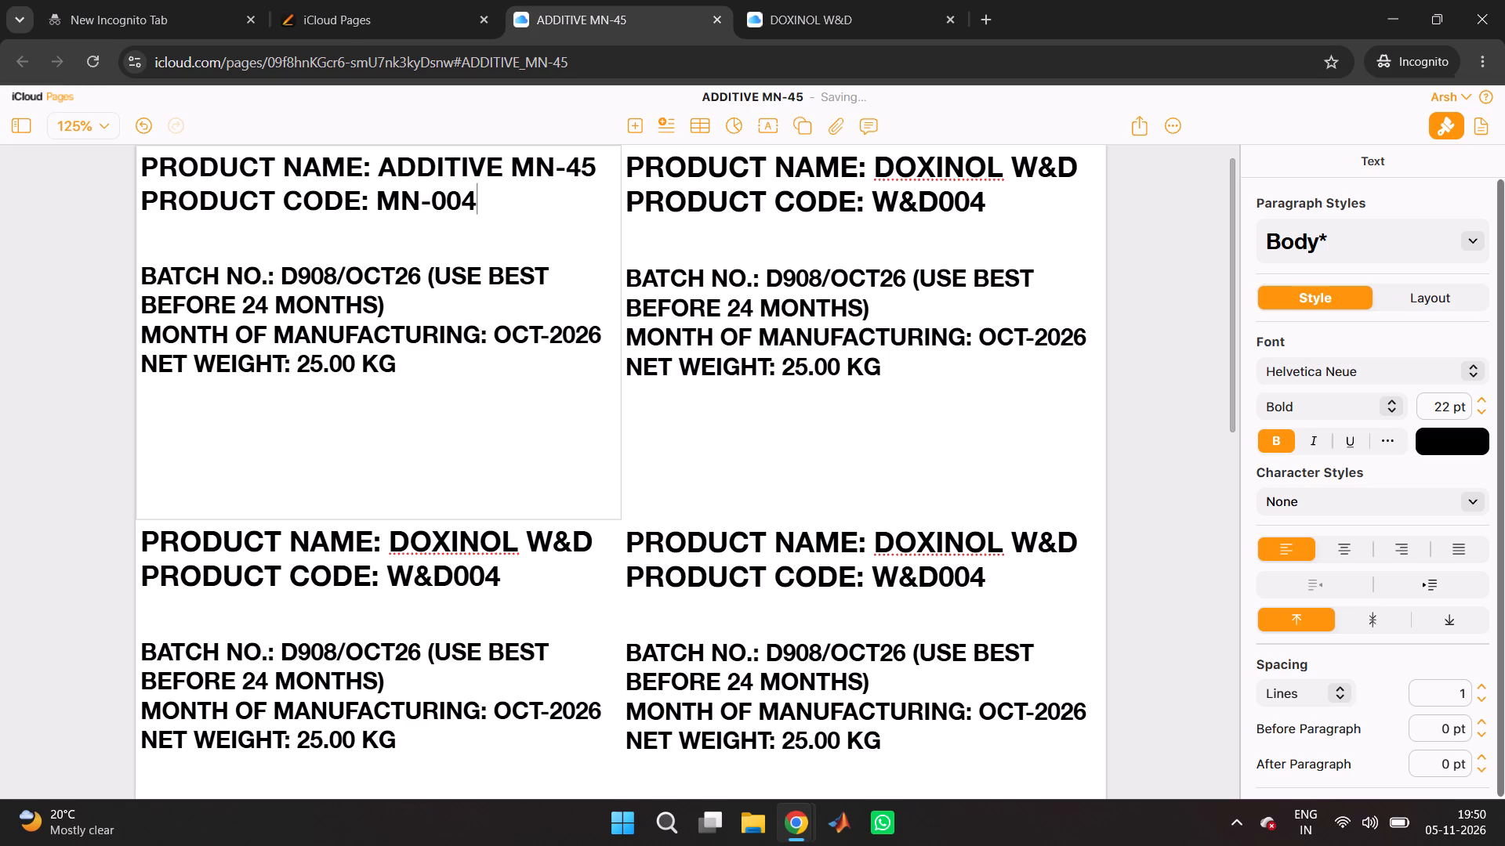
{"action": "key", "text": "BackSpace"}
{"action": "key", "text": "BackSpace"}
{"action": "key", "text": "BackSpace"}
{"action": "type", "text": "45"}
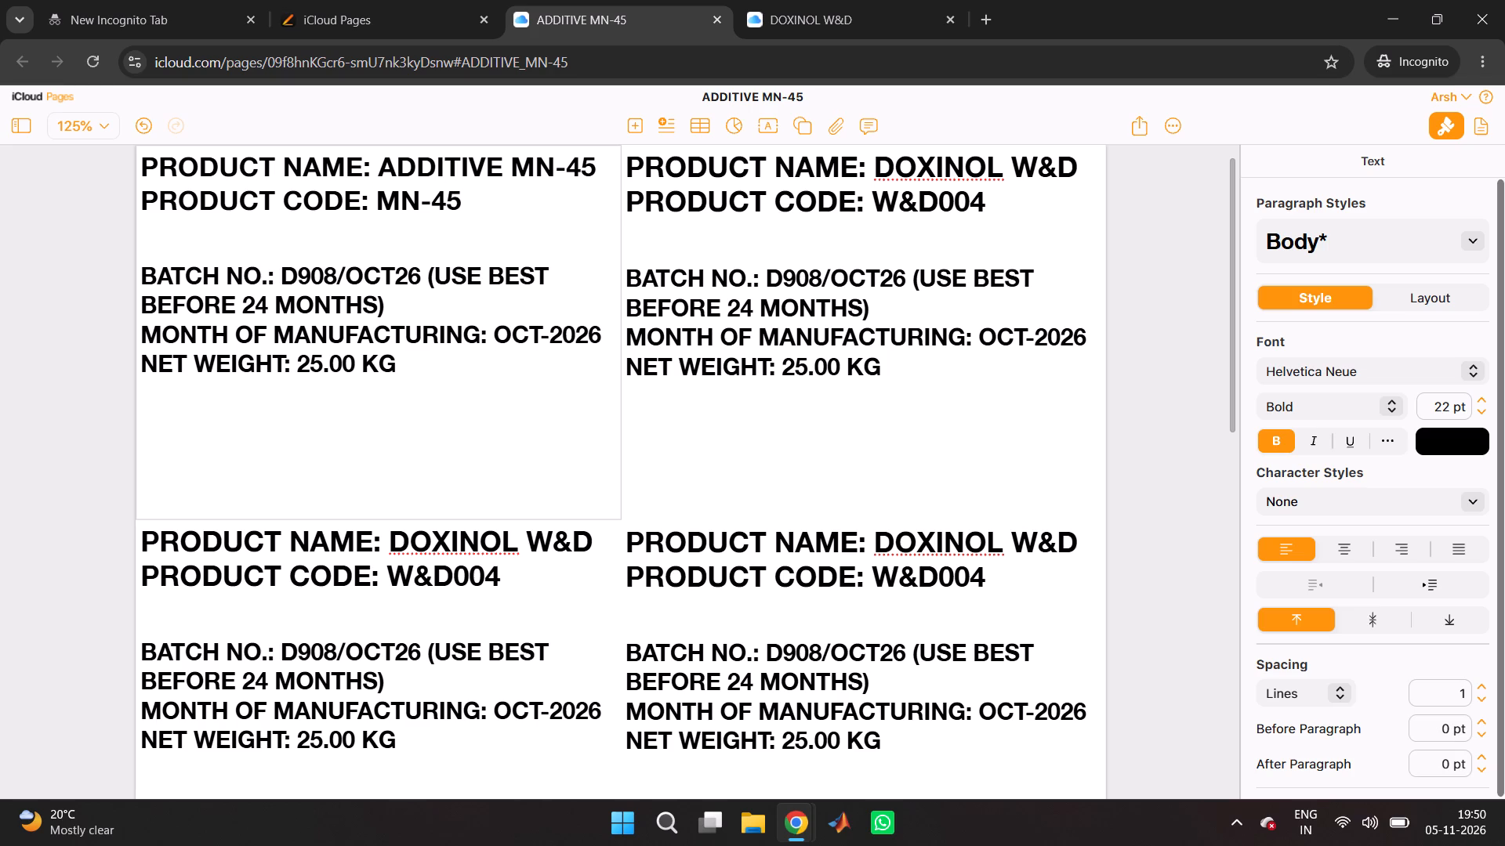
Change the batch number in the upper-left ADDITIVE MN-45 label to D1098/AUG26.
{"action": "left_click", "coordinate": [338, 277]}
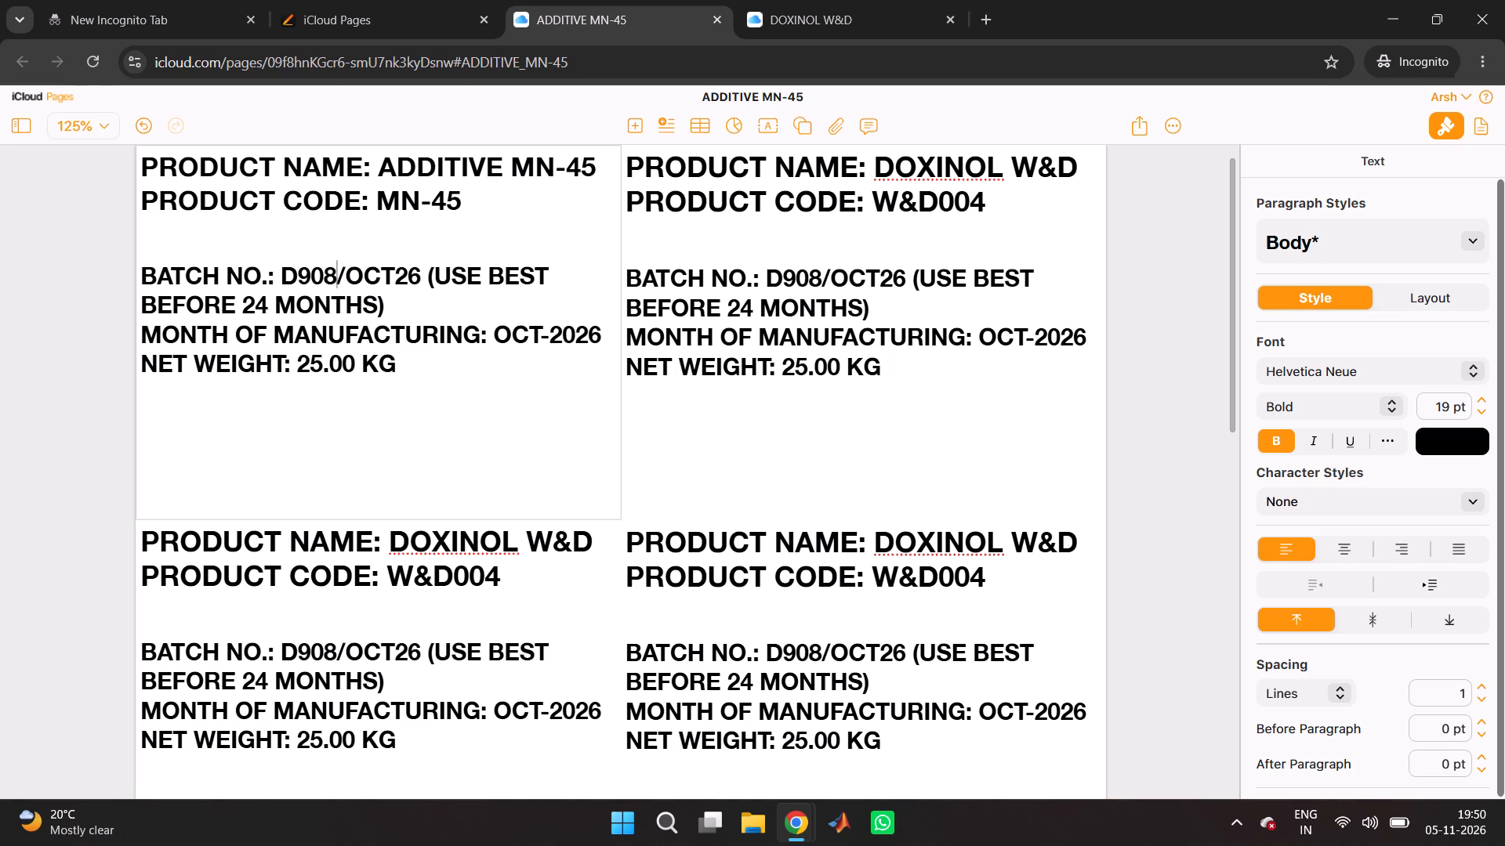
{"action": "key", "text": "BackSpace"}
{"action": "key", "text": "BackSpace"}
{"action": "key", "text": "BackSpace"}
{"action": "type", "text": "1098"}
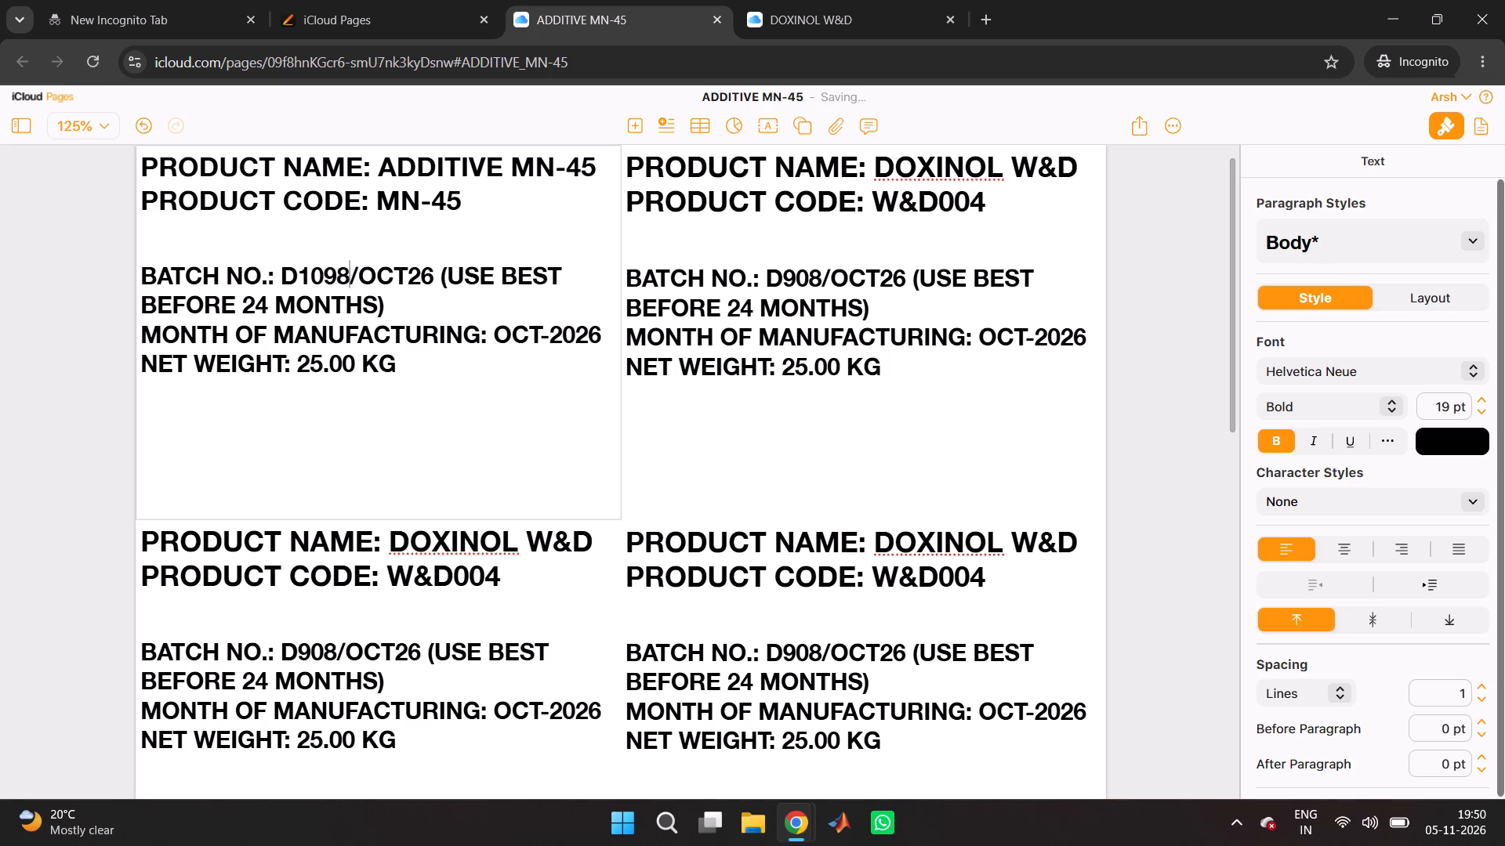
{"action": "left_click", "coordinate": [412, 279]}
{"action": "key", "text": "BackSpace"}
{"action": "key", "text": "BackSpace"}
{"action": "key", "text": "BackSpace"}
{"action": "type", "text": "AUG"}
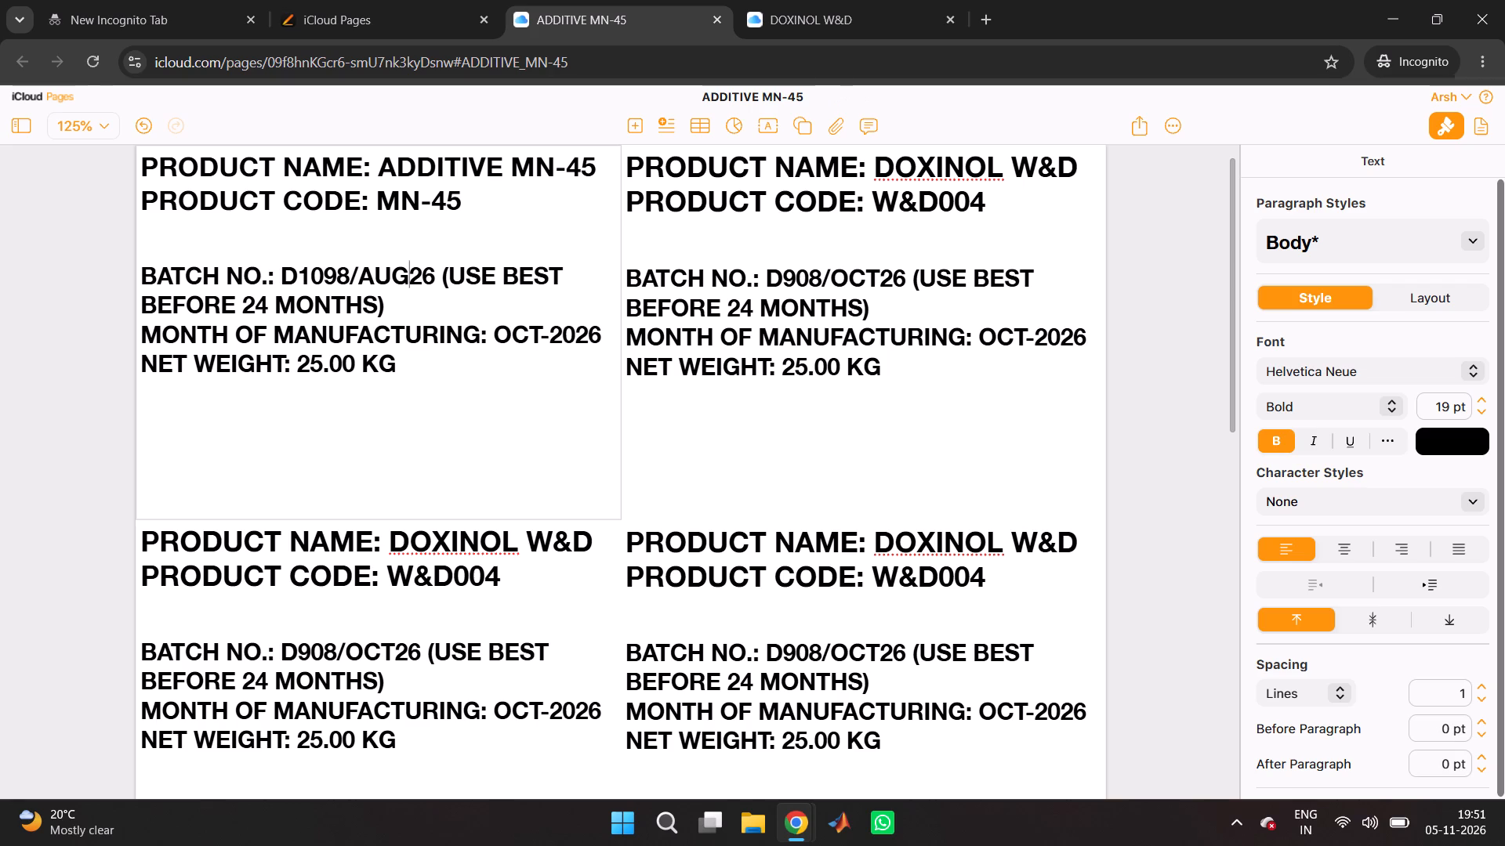
Change the month of manufacturing in the upper-left ADDITIVE MN-45 label to AUG-2026.
{"action": "left_click", "coordinate": [546, 338]}
{"action": "key", "text": "Left"}
{"action": "key", "text": "BackSpace"}
{"action": "key", "text": "BackSpace"}
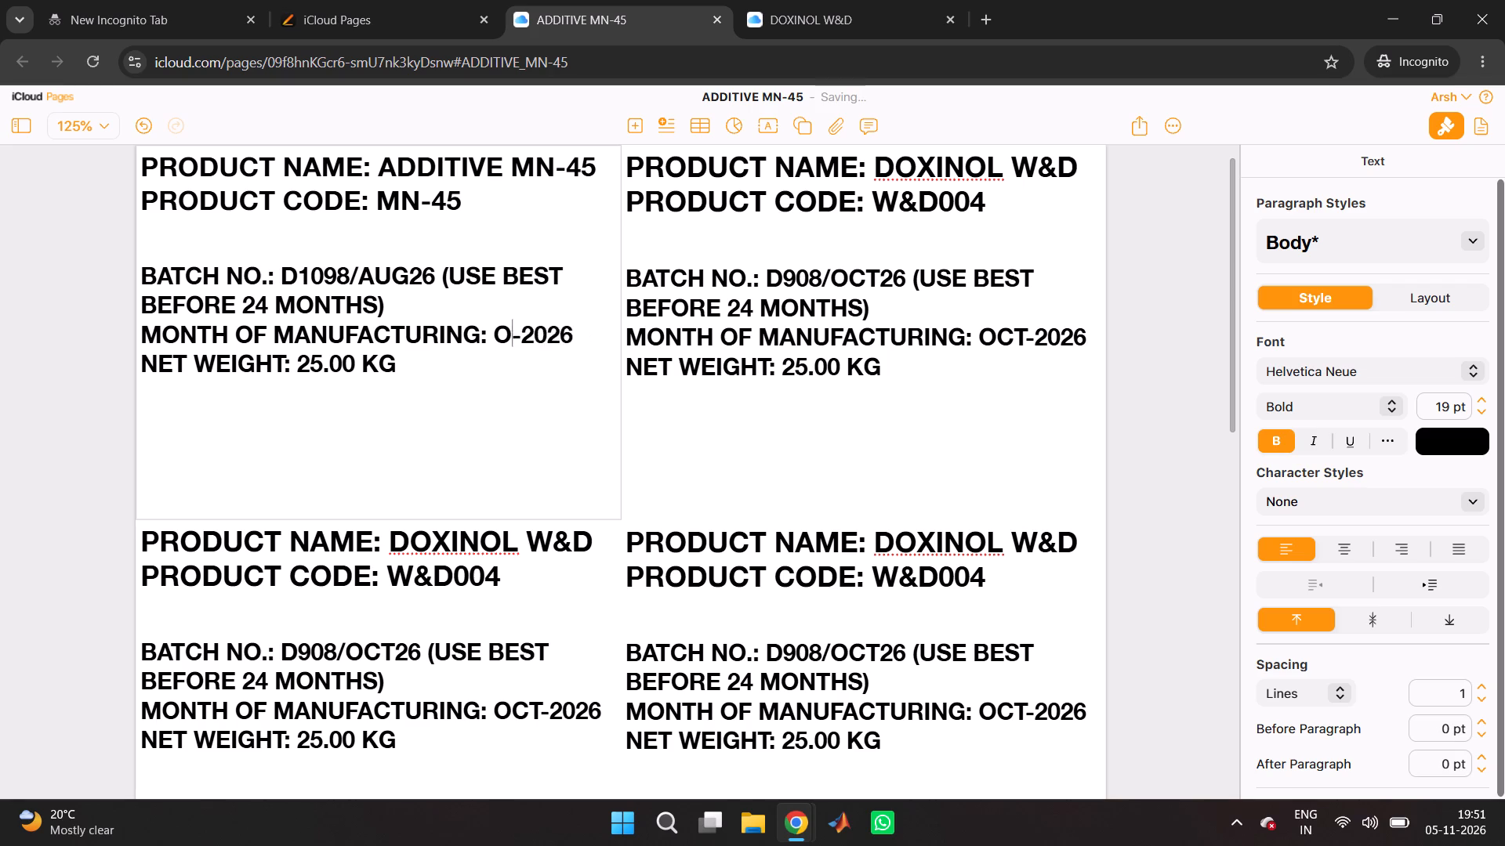
{"action": "key", "text": "BackSpace"}
{"action": "type", "text": "AU"}
{"action": "key", "text": "g"}
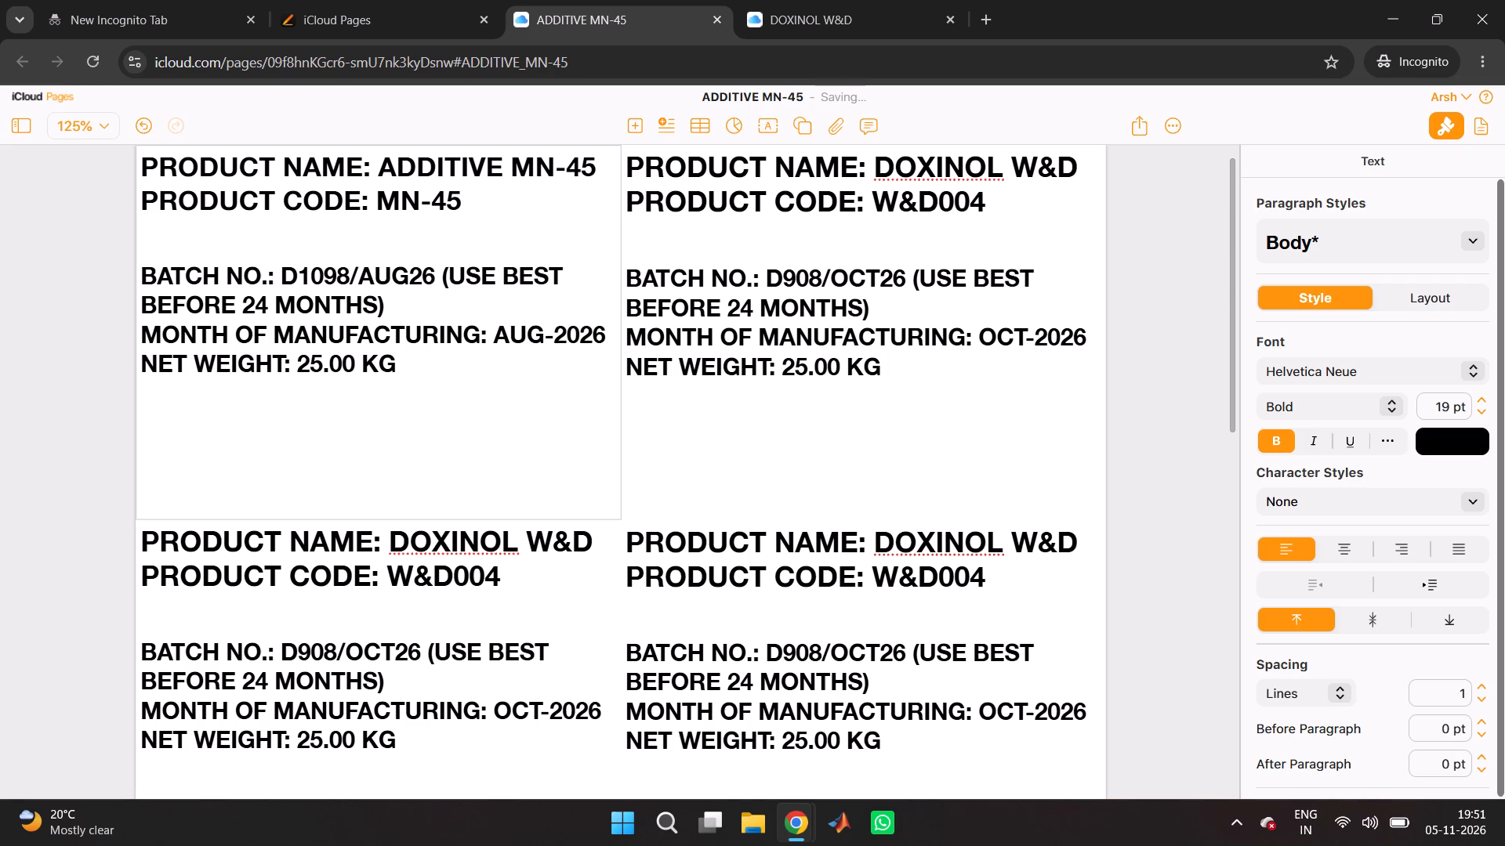
Set the net weight in the upper-left ADDITIVE MN-45 label to 220.00 KG.
{"action": "left_click", "coordinate": [321, 363]}
{"action": "key", "text": "BackSpace"}
{"action": "key", "text": "BackSpace"}
{"action": "type", "text": "220"}
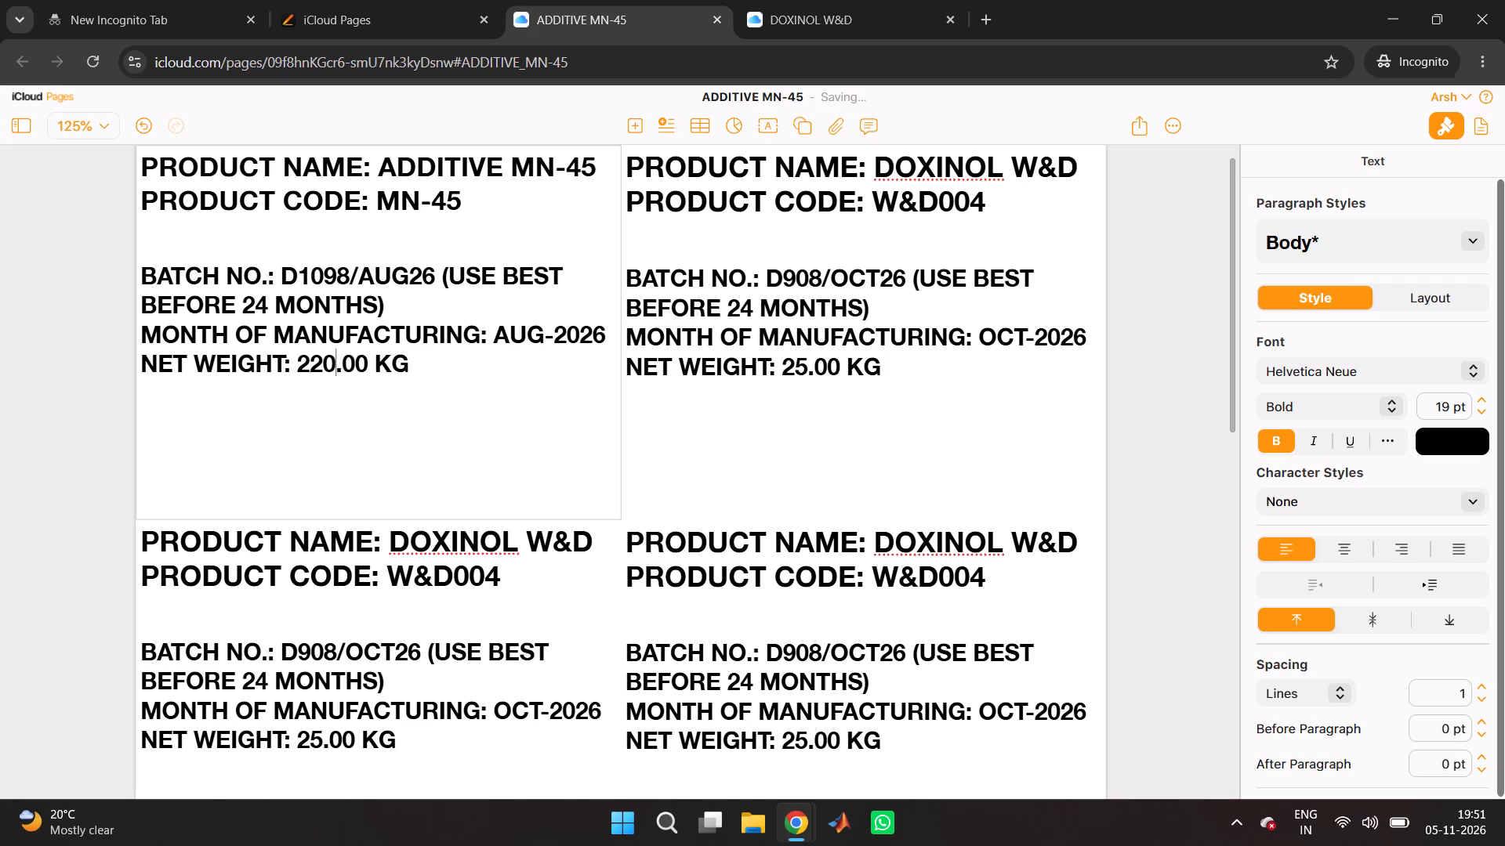
Copy the full text of the upper-left ADDITIVE MN-45 label and replace the upper-right label's text with it.
{"action": "left_click", "coordinate": [380, 381]}
{"action": "key", "text": "ctrl+a"}
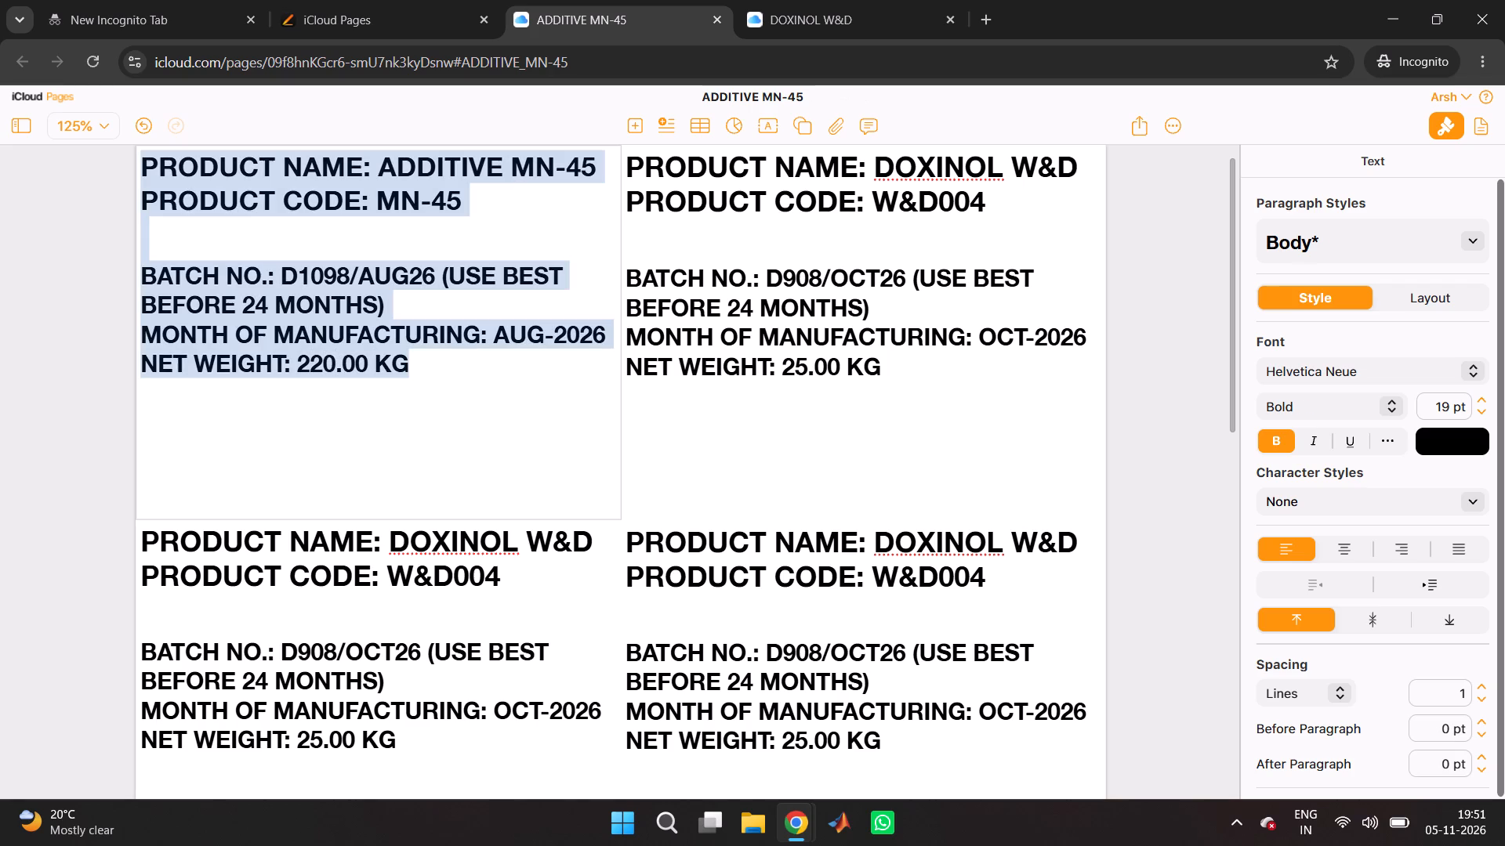
{"action": "key", "text": "ctrl+c"}
{"action": "double_click", "coordinate": [939, 240]}
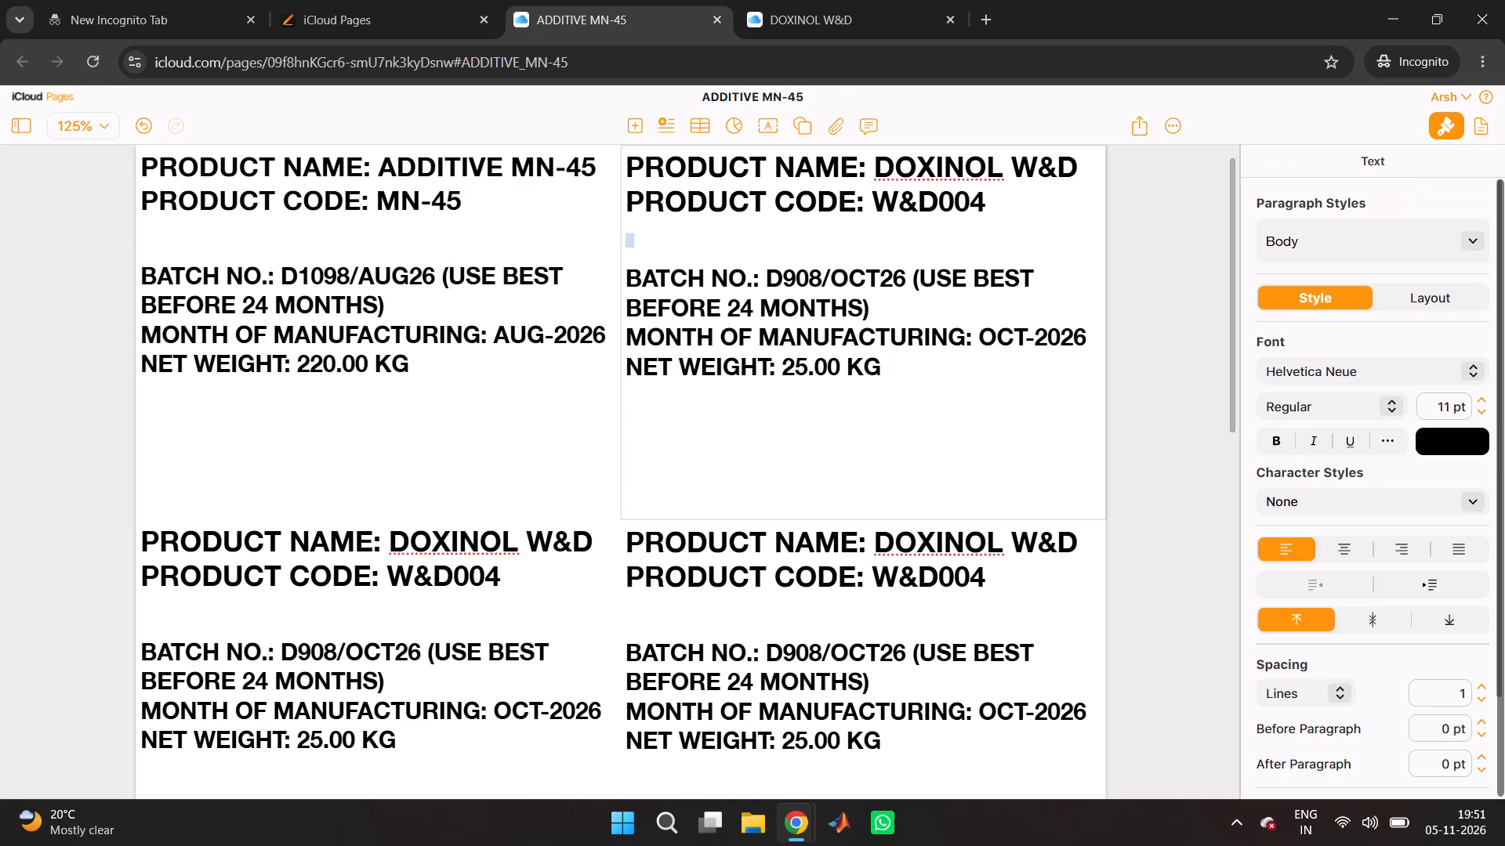
{"action": "key", "text": "ctrl+a"}
{"action": "key", "text": "ctrl+v"}
Replace the full text of both lower labels in the ADDITIVE MN-45 document with the copied label text.
{"action": "double_click", "coordinate": [397, 592]}
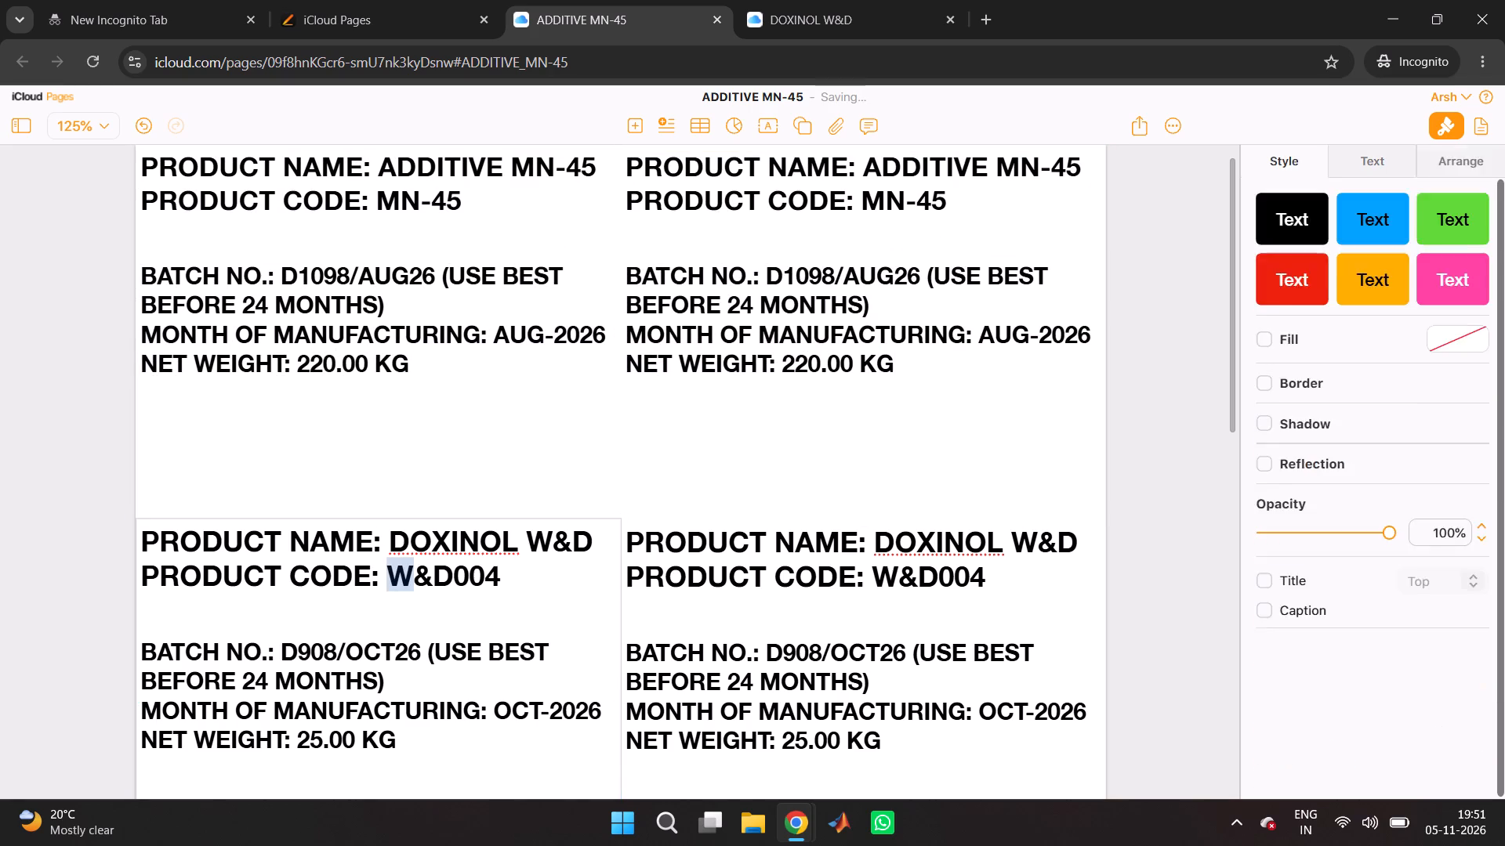
{"action": "key", "text": "ctrl+a"}
{"action": "key", "text": "ctrl+v"}
{"action": "double_click", "coordinate": [767, 583]}
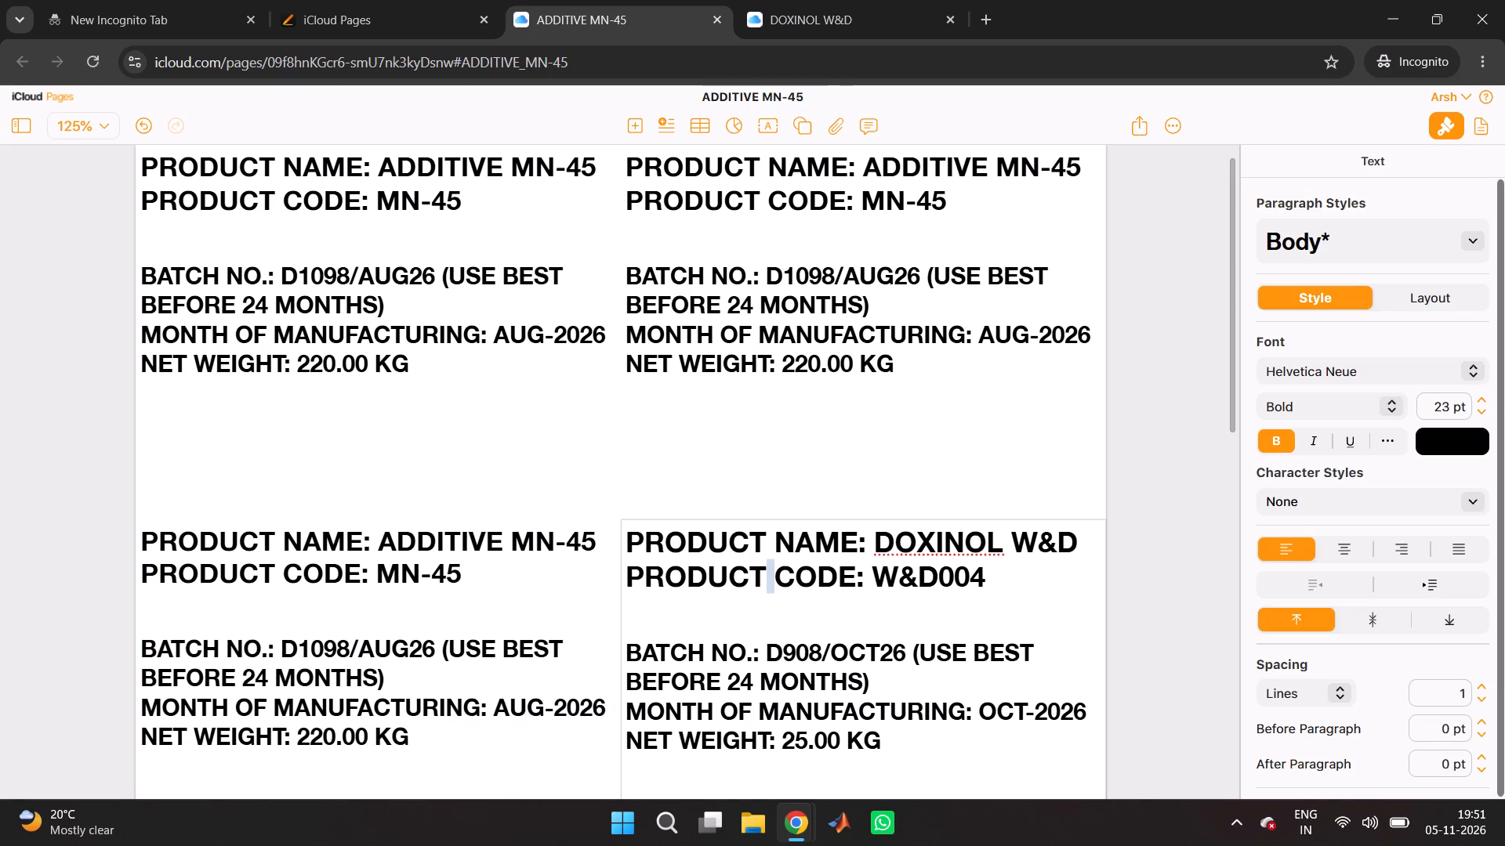
{"action": "left_click", "coordinate": [760, 566]}
{"action": "key", "text": "ctrl+a"}
{"action": "key", "text": "ctrl+v"}
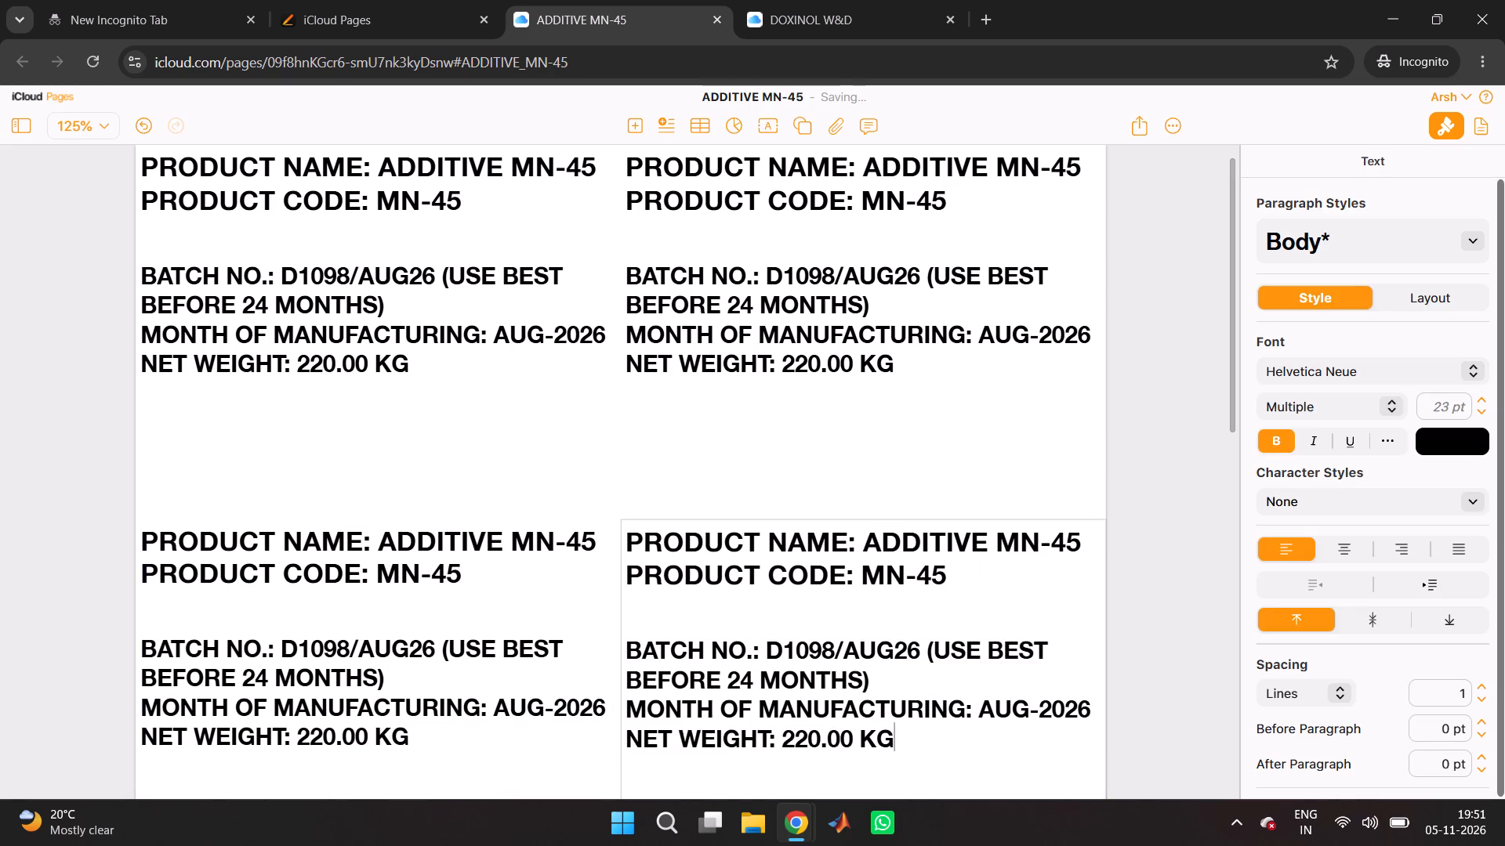
Set the ADDITIVE MN-45 document's zoom to 100% and clear the selection.
{"action": "left_click_drag", "start_coordinate": [111, 143], "coordinate": [94, 124]}
{"action": "left_click", "coordinate": [94, 124]}
{"action": "left_click", "coordinate": [74, 334]}
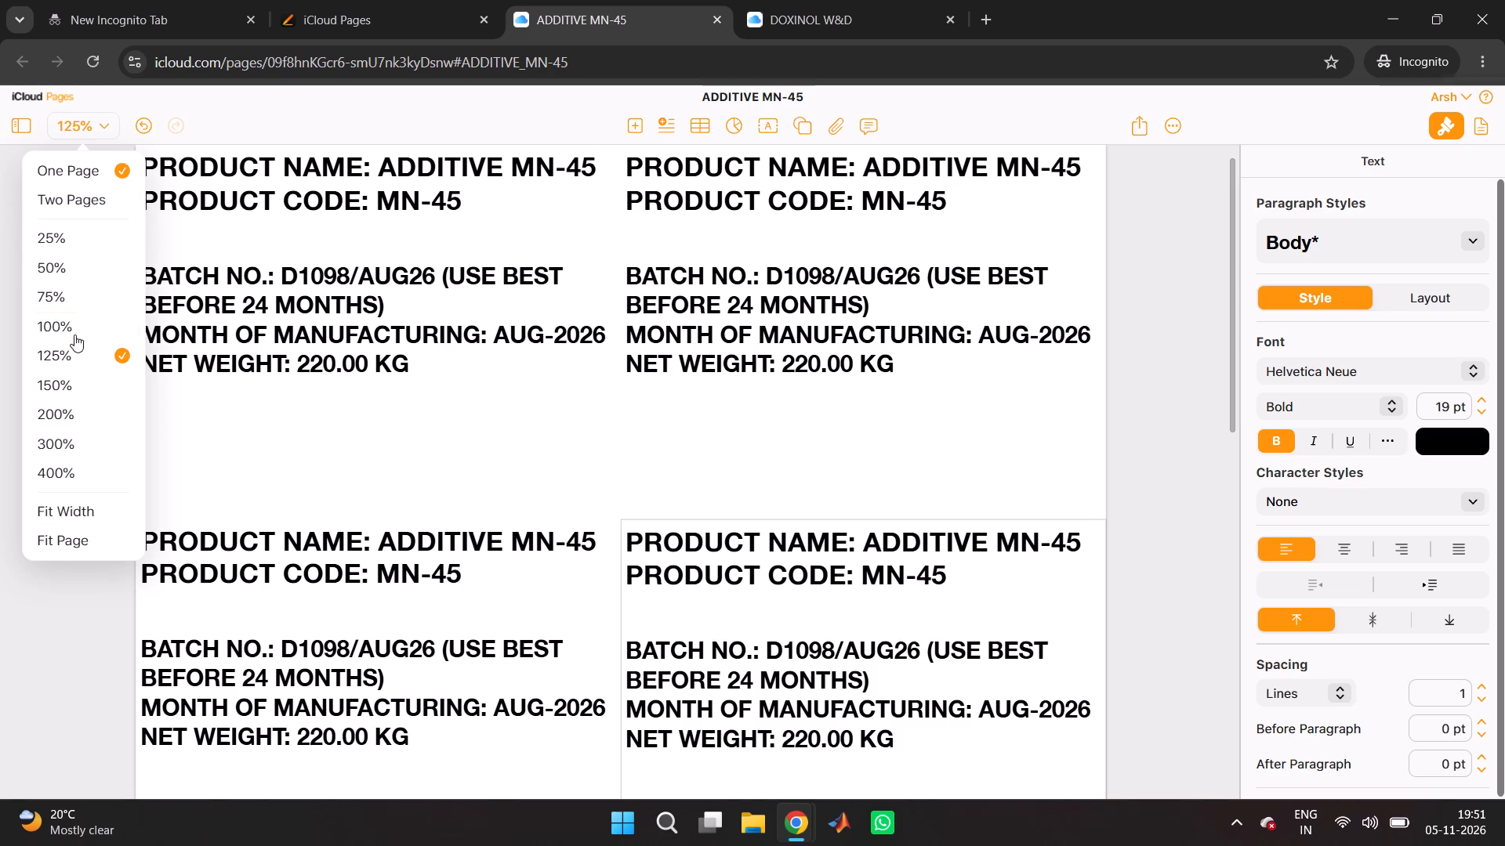
{"action": "left_click", "coordinate": [1106, 336]}
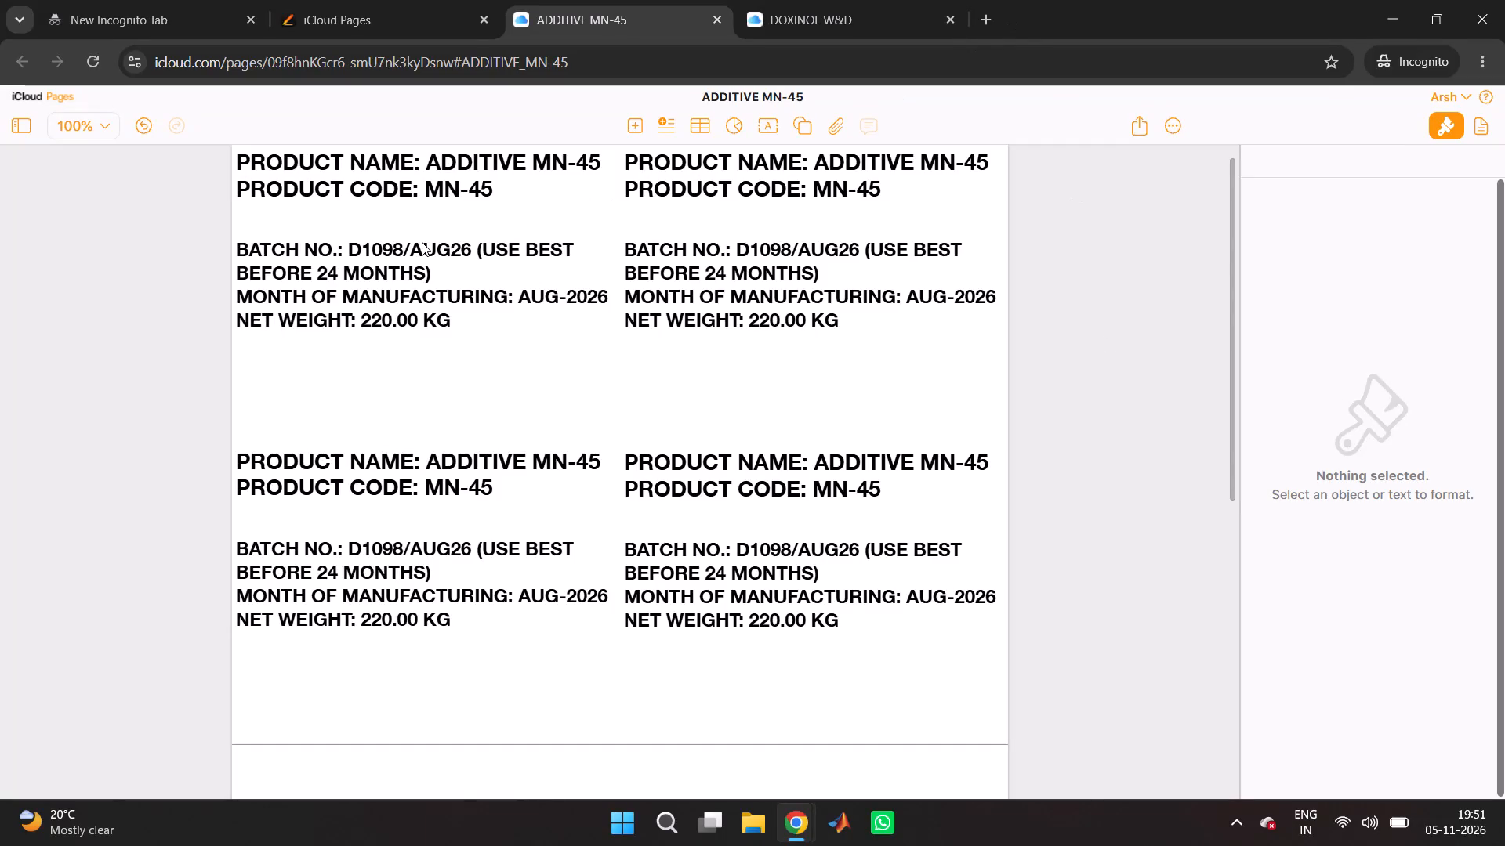
Insert a hyphen after the D in the upper-left ADDITIVE MN-45 label's batch number, making it D-1098/AUG26.
{"action": "double_click", "coordinate": [360, 242]}
{"action": "left_click", "coordinate": [360, 242]}
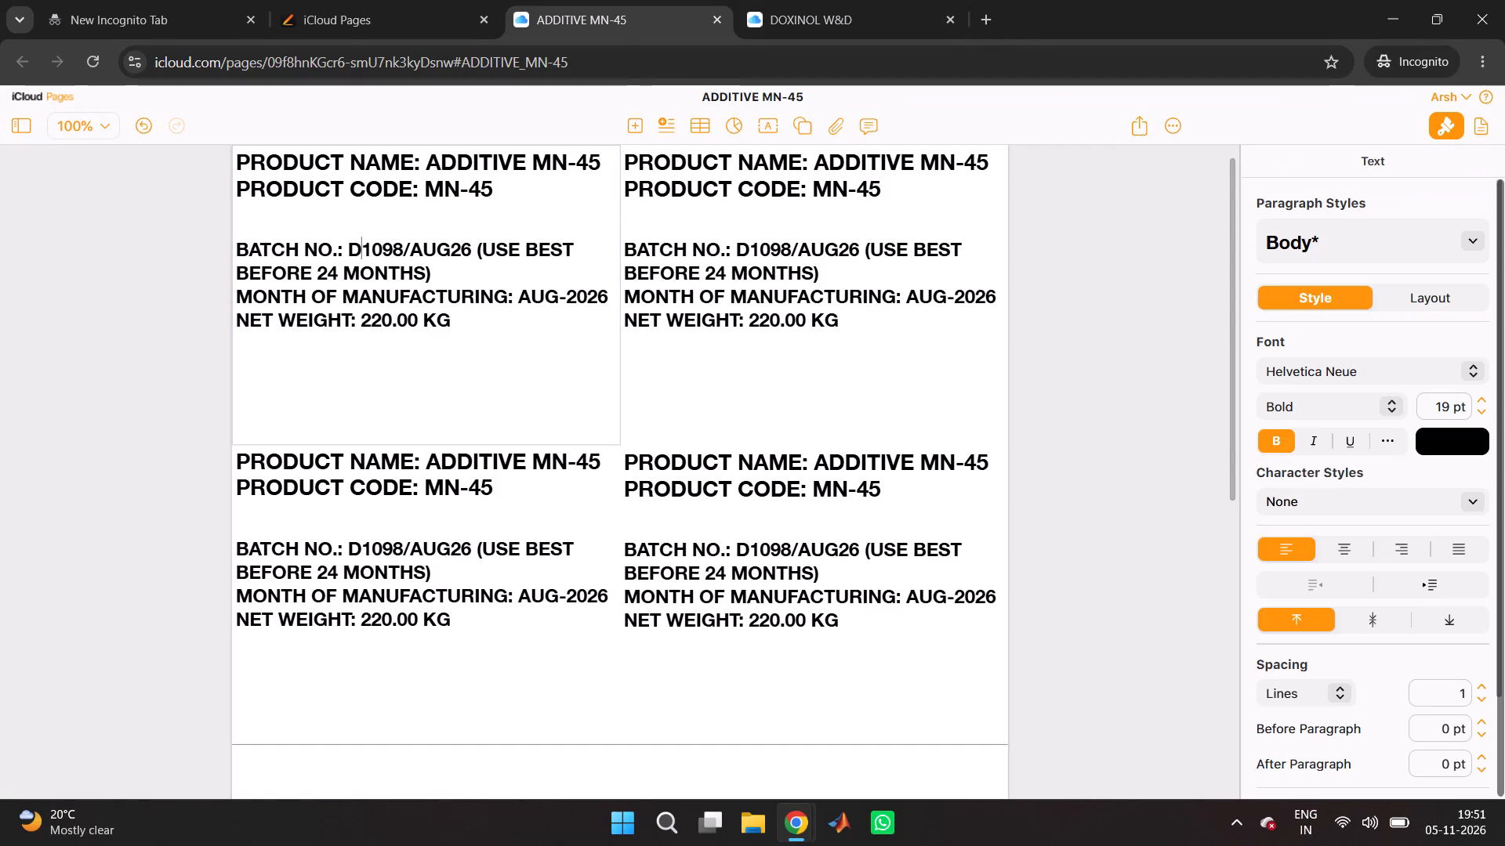
{"action": "key", "text": "equal"}
{"action": "key", "text": "BackSpace"}
{"action": "key", "text": "minus"}
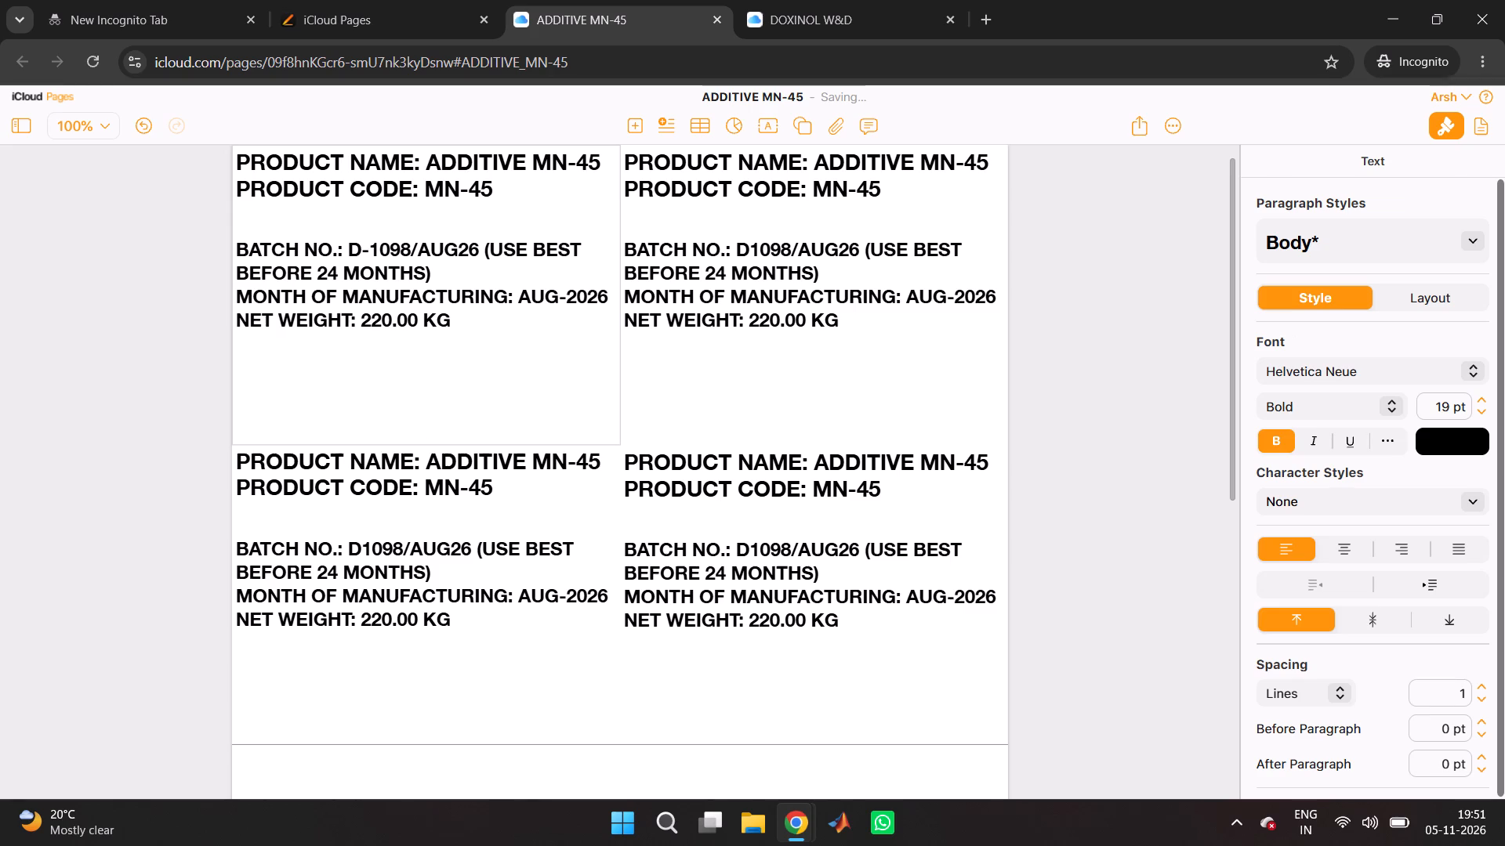
Copy the full text of the upper-left ADDITIVE MN-45 label and replace the text of the other three labels with it.
{"action": "key", "text": "ctrl+a"}
{"action": "key", "text": "ctrl+c"}
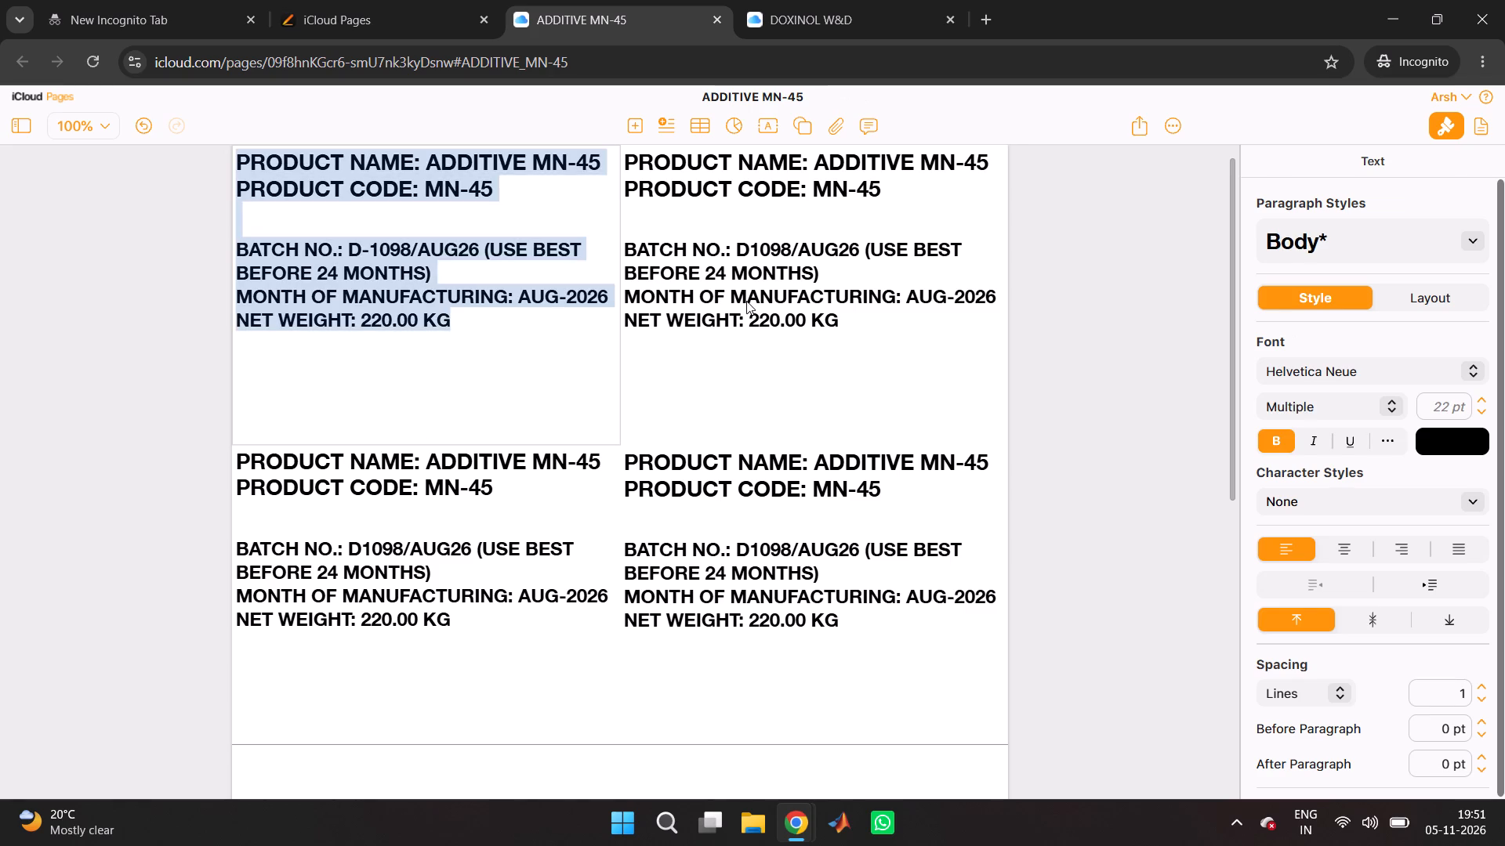
{"action": "double_click", "coordinate": [746, 301]}
{"action": "key", "text": "ctrl+a"}
{"action": "key", "text": "ctrl+v"}
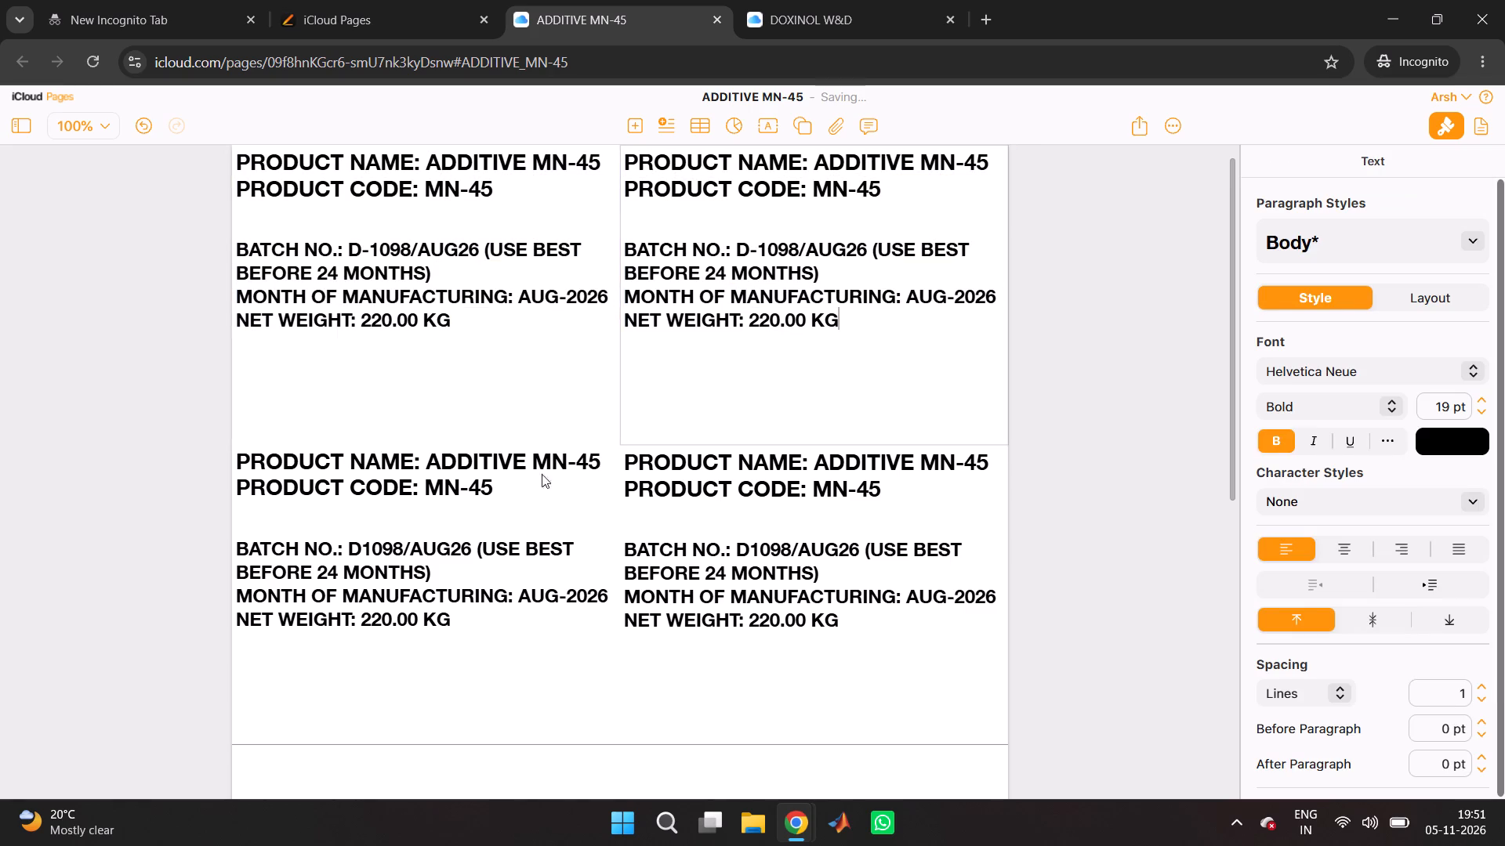
{"action": "double_click", "coordinate": [428, 535]}
{"action": "key", "text": "ctrl+a"}
{"action": "key", "text": "ctrl+v"}
{"action": "double_click", "coordinate": [701, 560]}
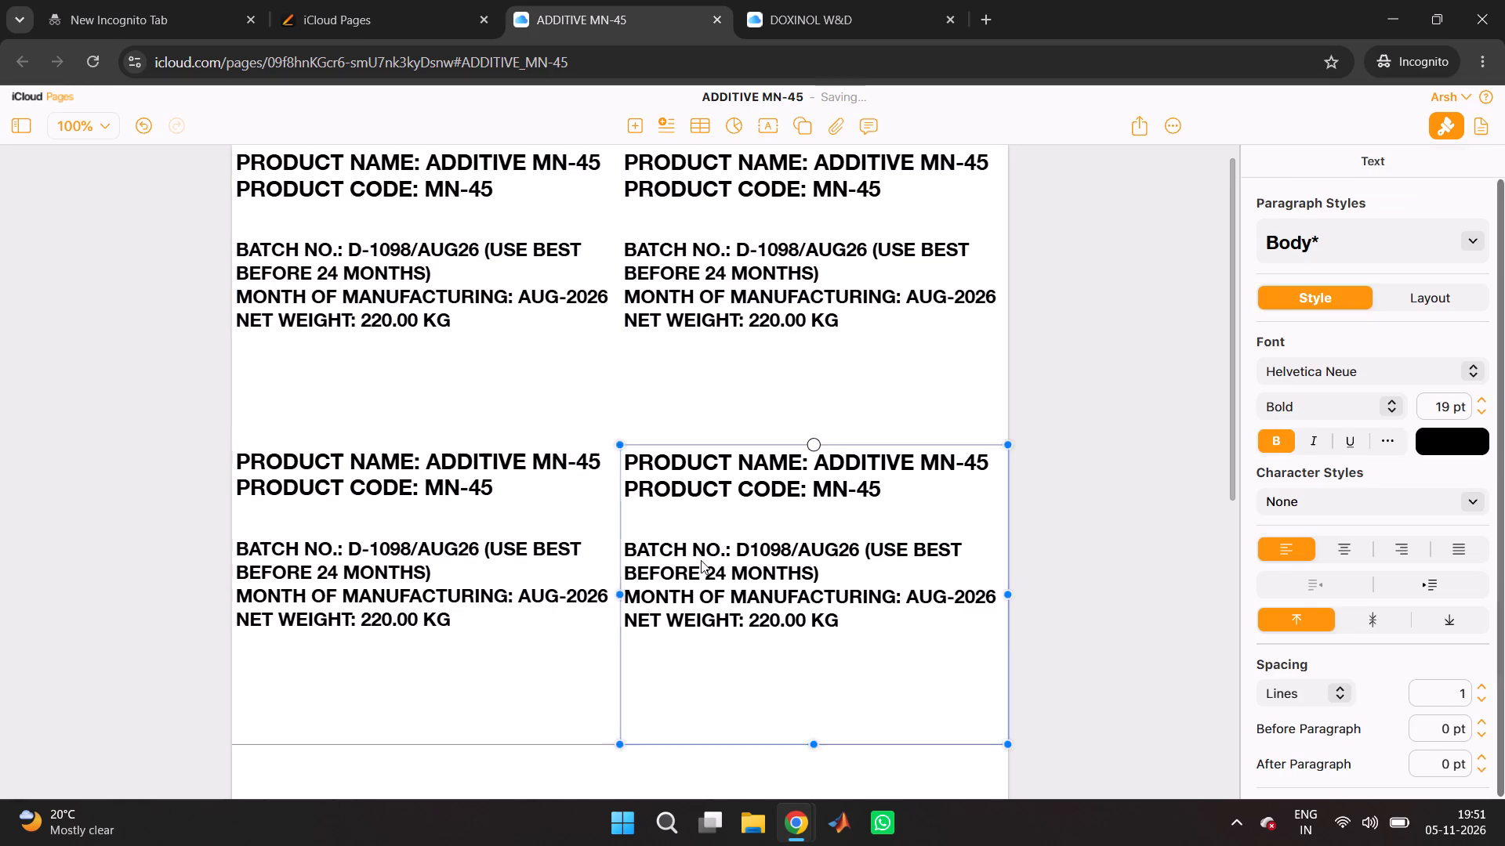
{"action": "key", "text": "ctrl+a"}
{"action": "key", "text": "ctrl+v"}
{"action": "left_click", "coordinate": [1125, 536]}
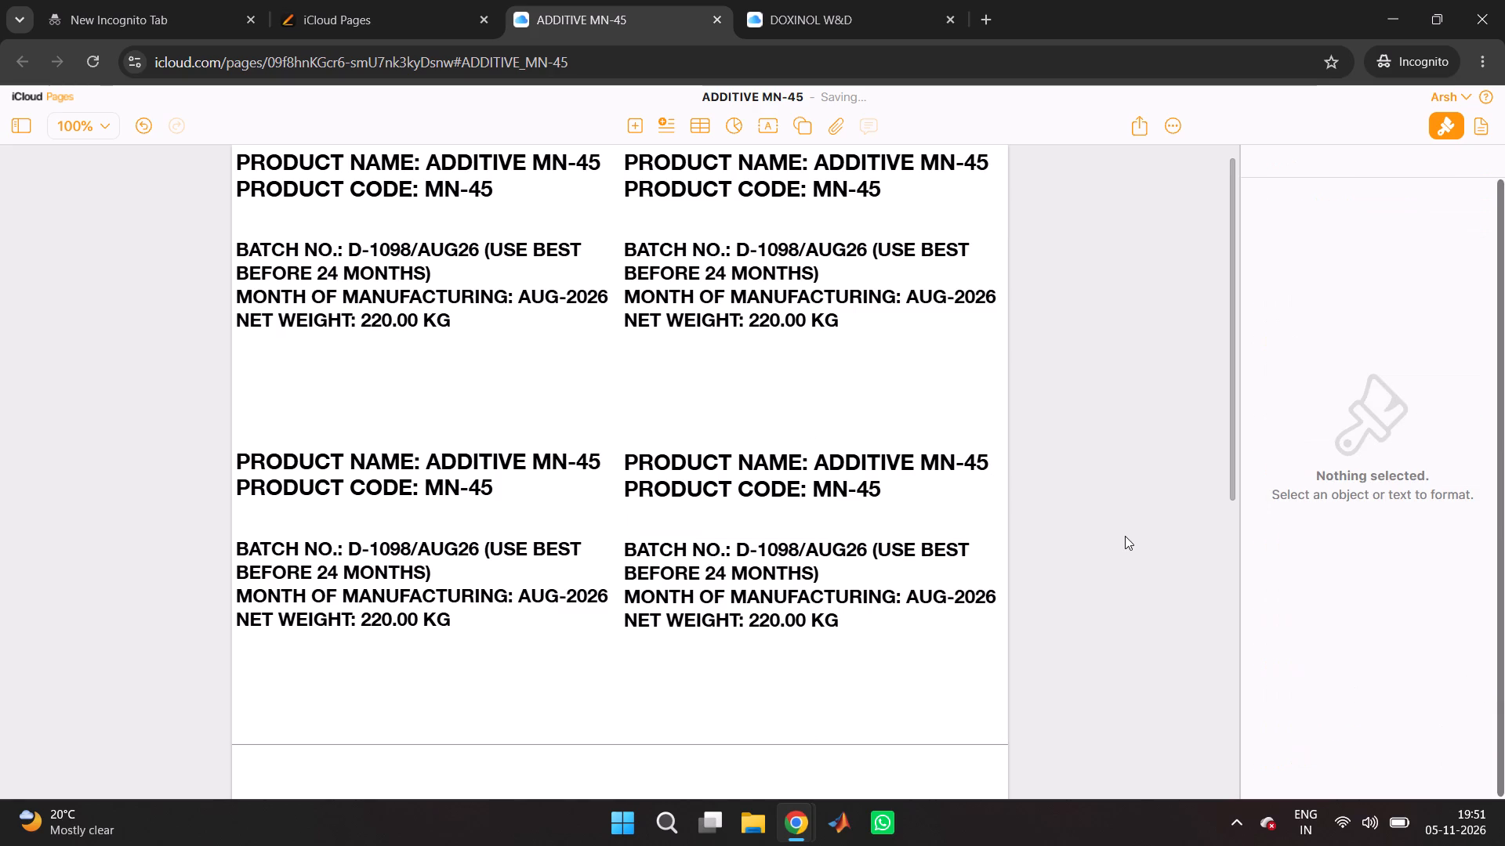
In the DOXINOL W&D document, change the upper-left label's batch number to D-908/OCT26.
{"action": "left_click", "coordinate": [431, 0]}
{"action": "left_click", "coordinate": [845, 0]}
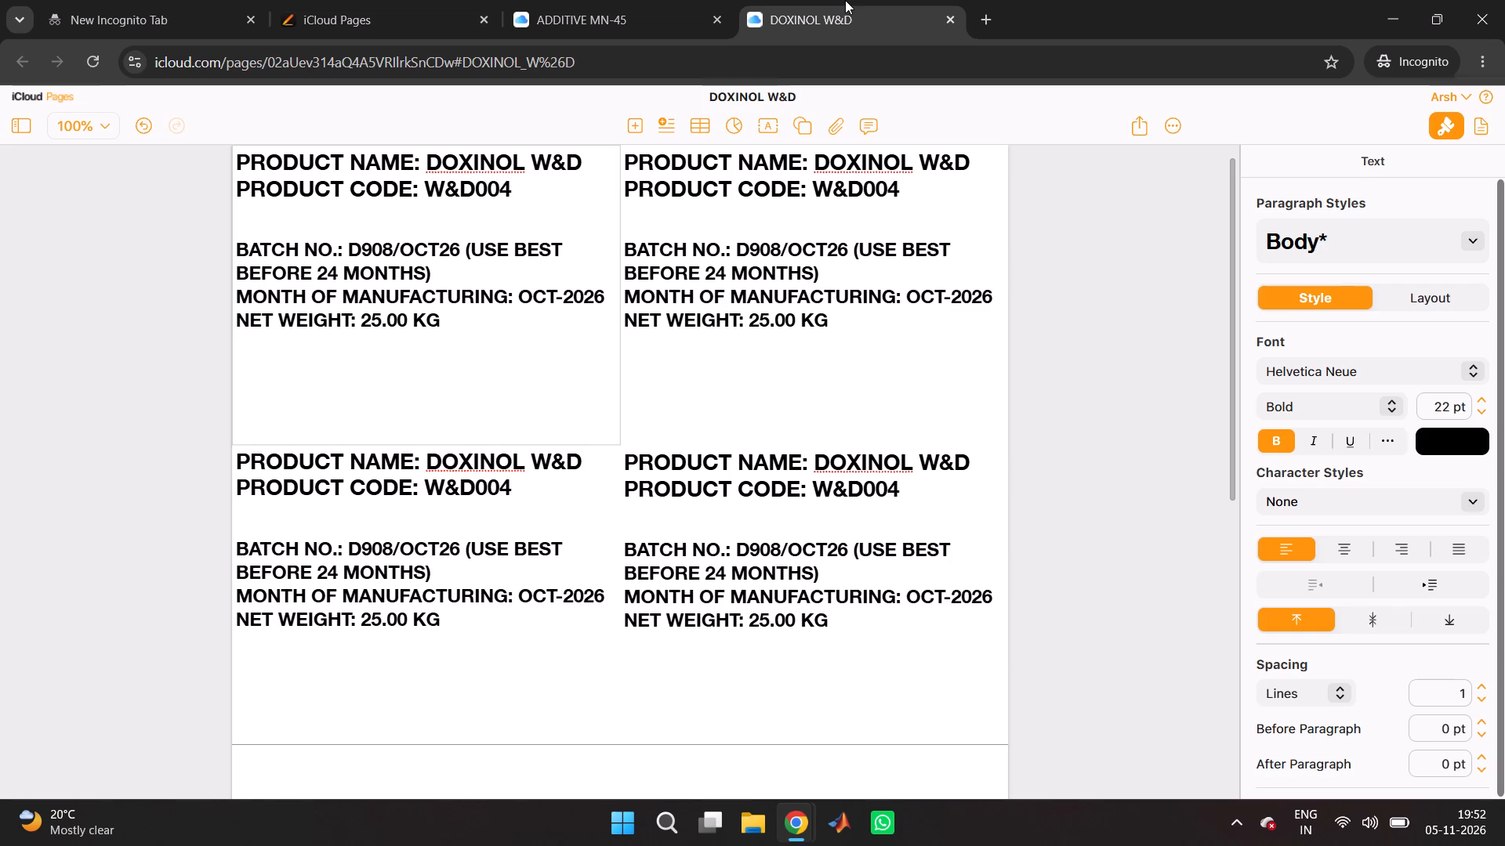
{"action": "left_click", "coordinate": [362, 248]}
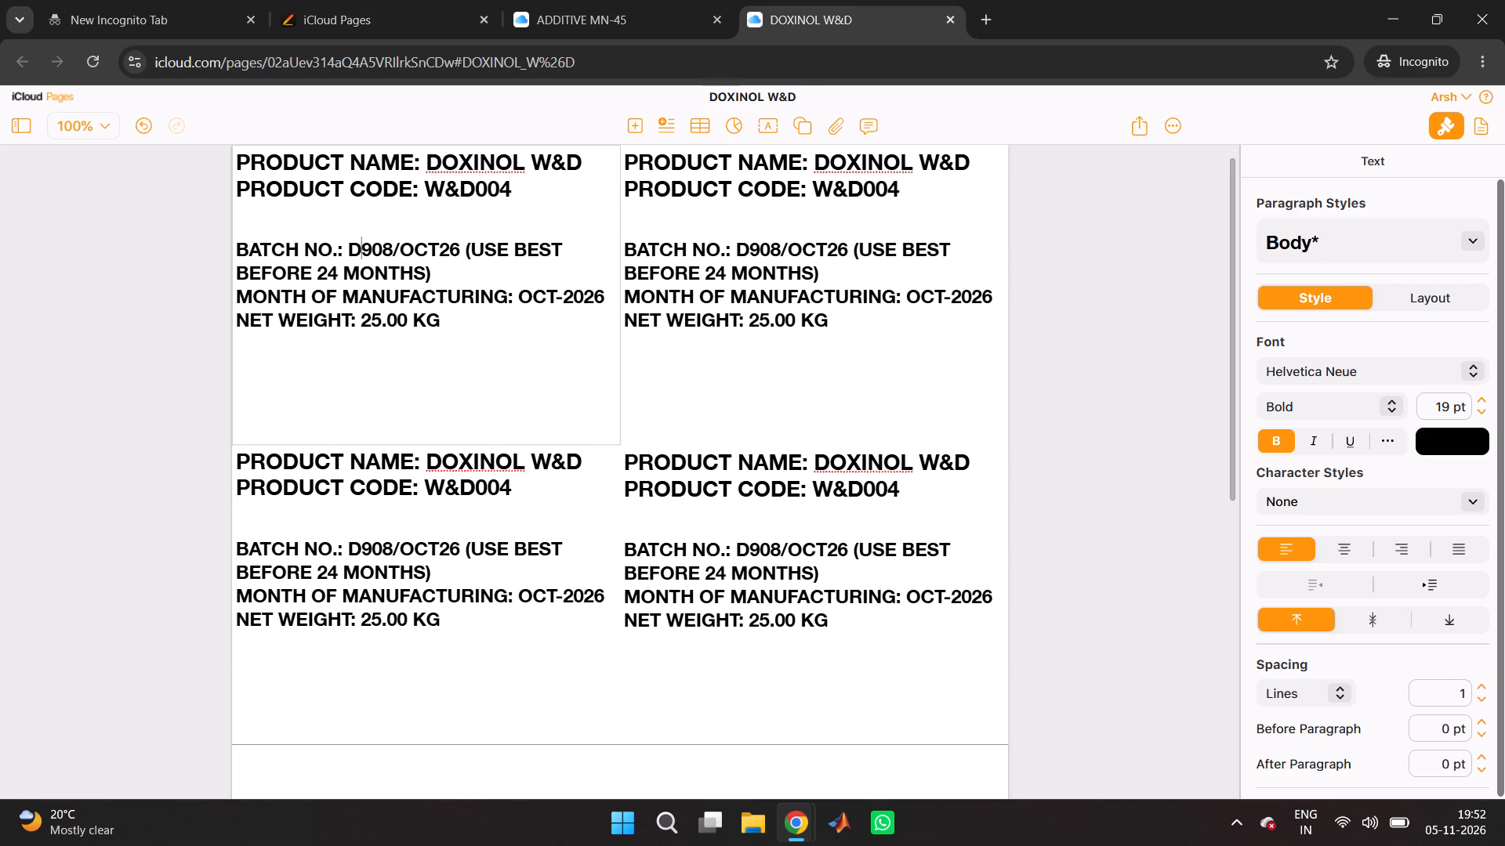
{"action": "key", "text": "minus"}
Copy the full text of the upper-left DOXINOL W&D label and replace the text of the other three labels with it.
{"action": "key", "text": "ctrl+a"}
{"action": "key", "text": "ctrl+c"}
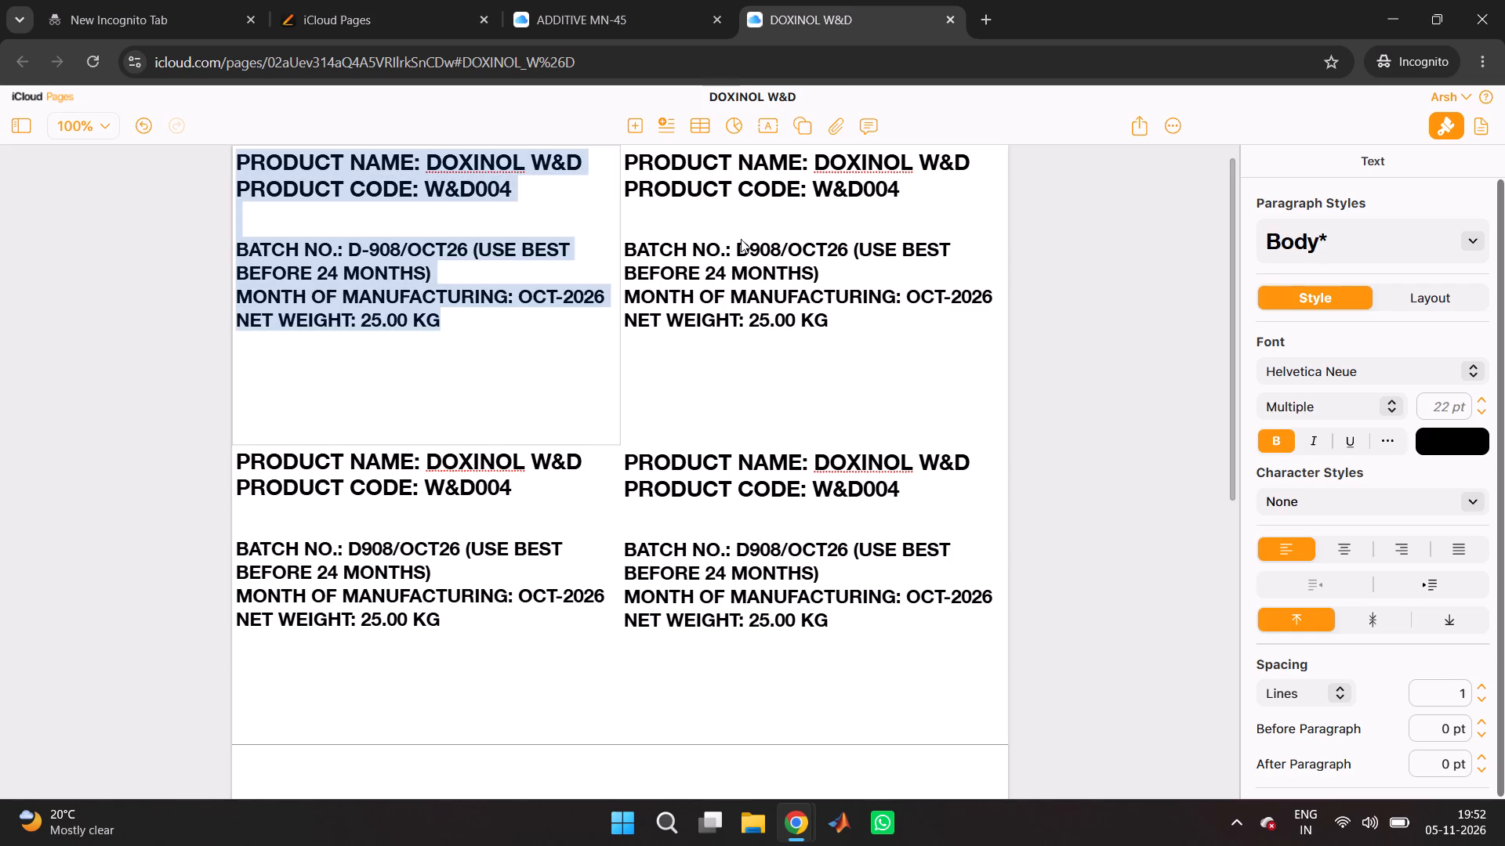
{"action": "double_click", "coordinate": [746, 239]}
{"action": "key", "text": "ctrl+a"}
{"action": "key", "text": "ctrl+v"}
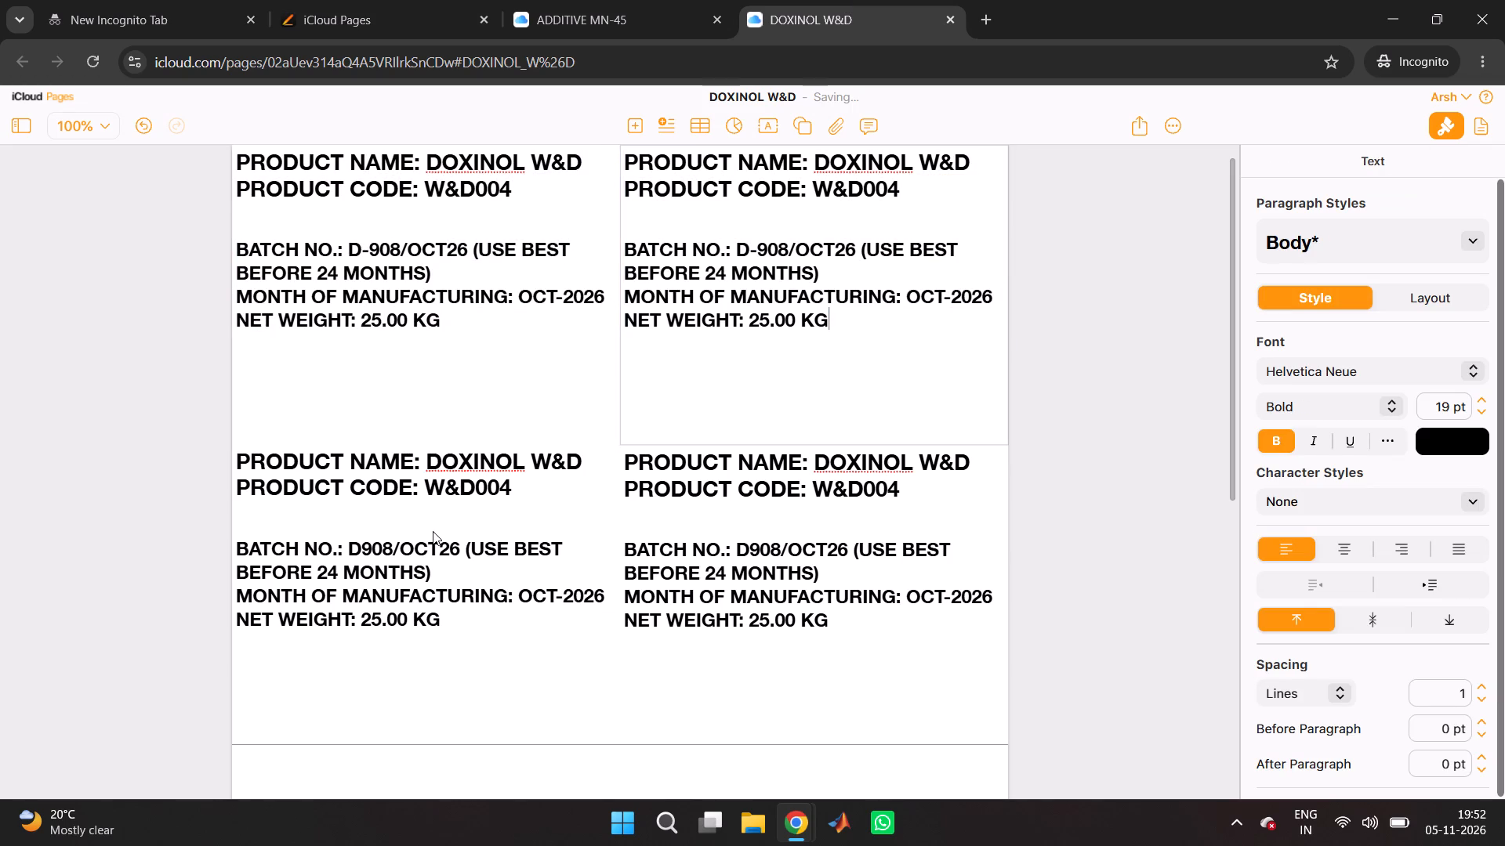
{"action": "double_click", "coordinate": [433, 531]}
{"action": "key", "text": "ctrl+a"}
{"action": "key", "text": "ctrl+a"}
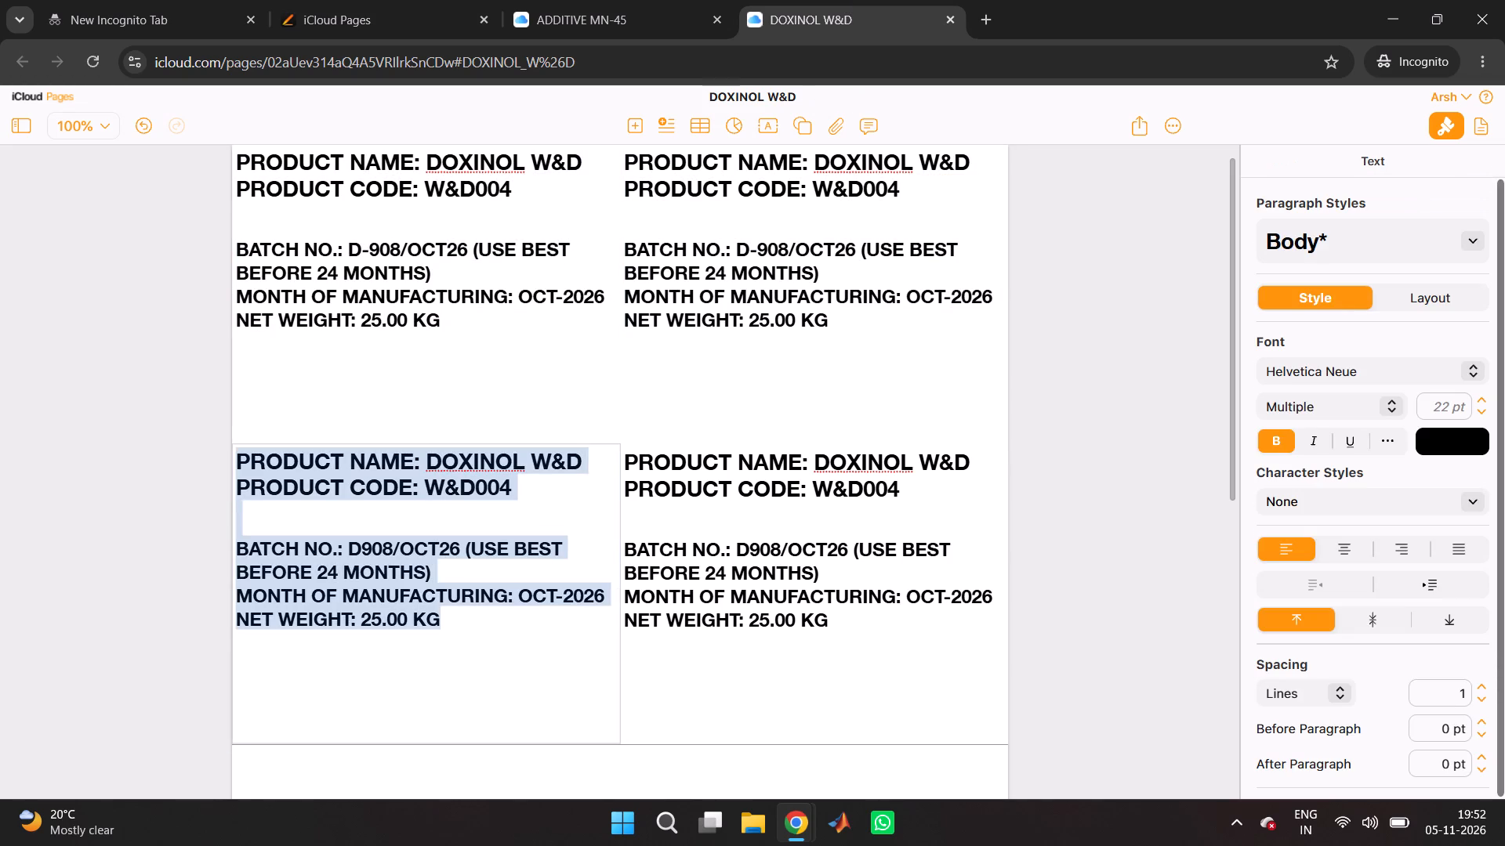
{"action": "key", "text": "ctrl+v"}
{"action": "double_click", "coordinate": [715, 566]}
{"action": "key", "text": "ctrl+a"}
{"action": "double_click", "coordinate": [715, 566]}
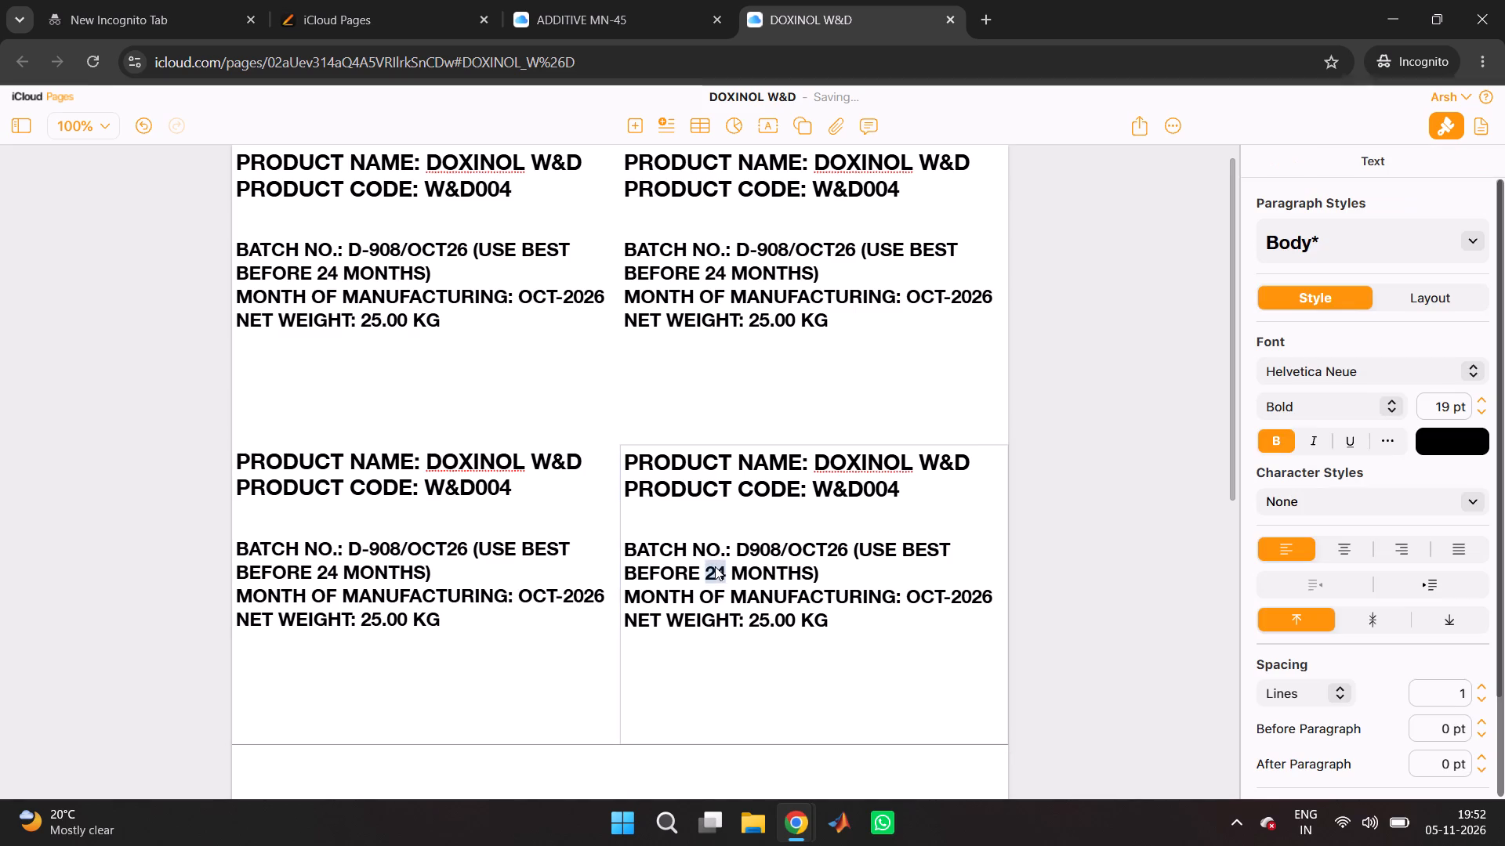
{"action": "key", "text": "ctrl+a"}
{"action": "key", "text": "ctrl+v"}
{"action": "left_click", "coordinate": [1165, 566]}
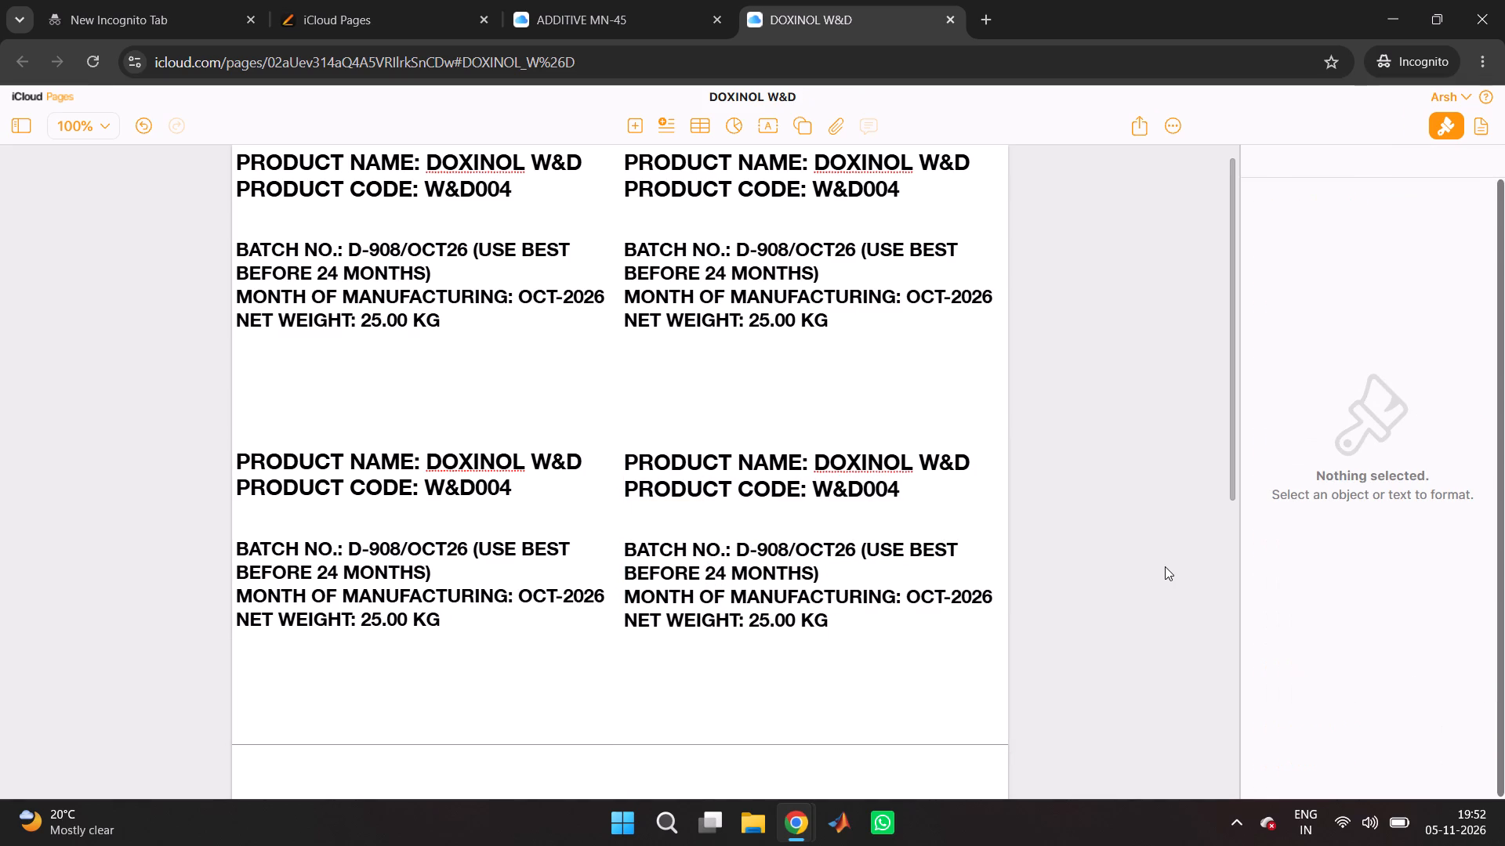
Review the labels in the DOXINOL W&D and ADDITIVE MN-45 documents, comparing the two.
{"action": "scroll", "coordinate": [1165, 566], "scroll_direction": "up", "scroll_amount": 4}
{"action": "left_click", "coordinate": [635, 0]}
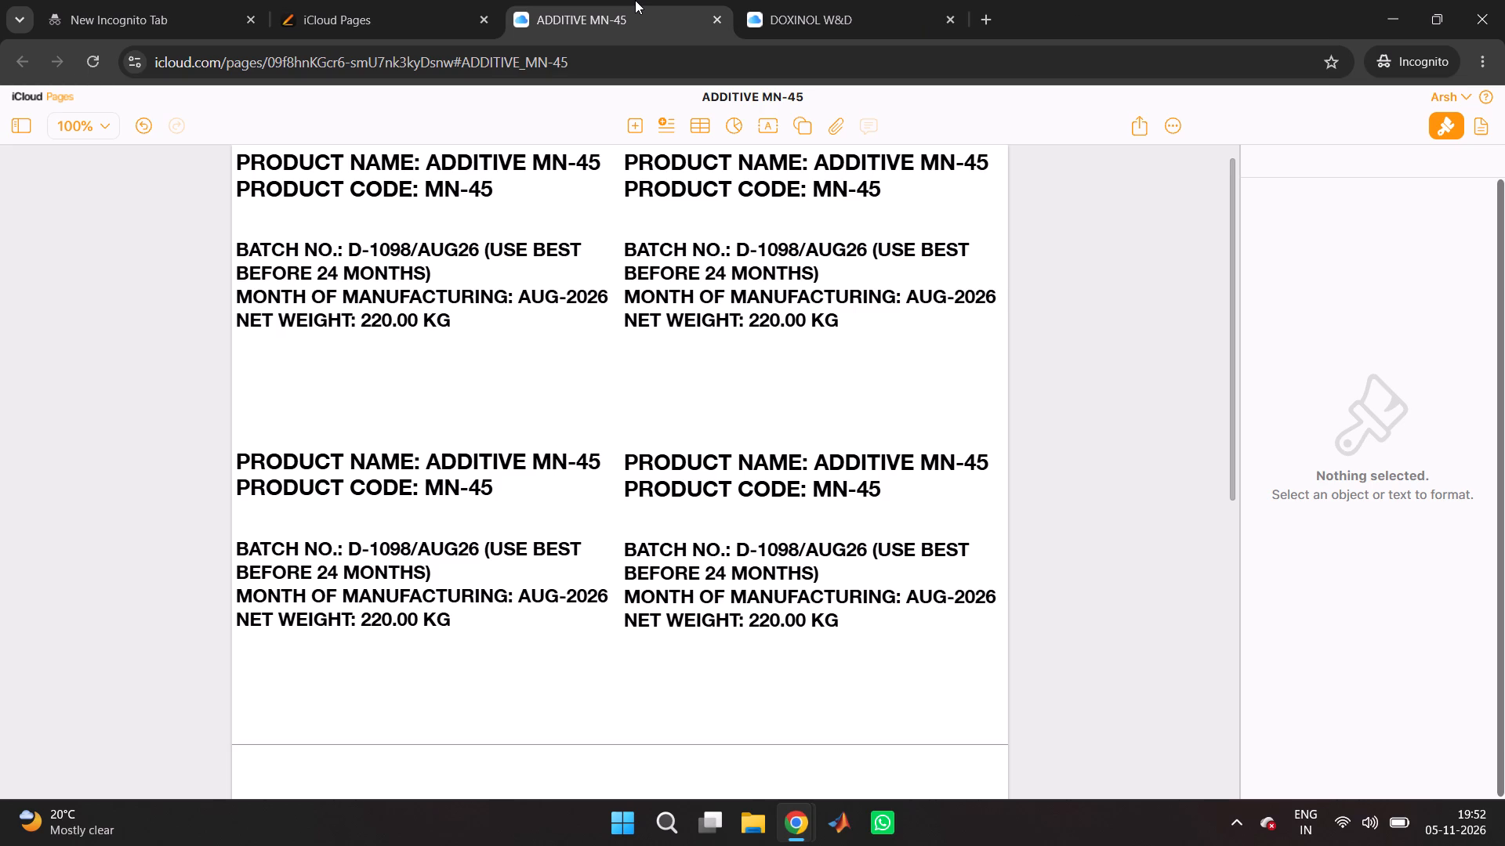
{"action": "left_click", "coordinate": [861, 0]}
{"action": "left_click", "coordinate": [616, 0]}
{"action": "left_click", "coordinate": [818, 0]}
{"action": "left_click", "coordinate": [608, 0]}
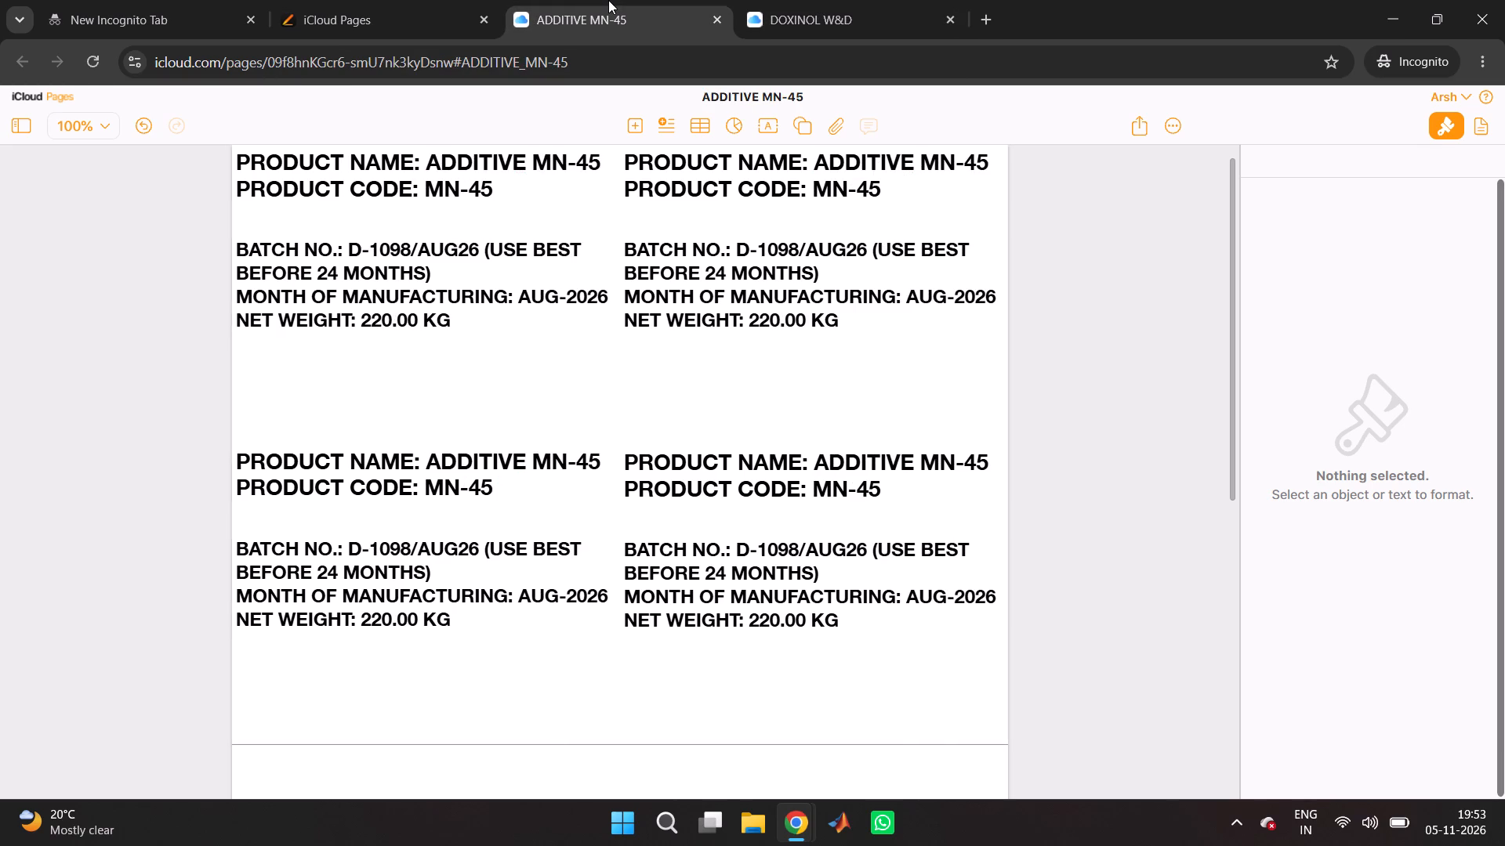
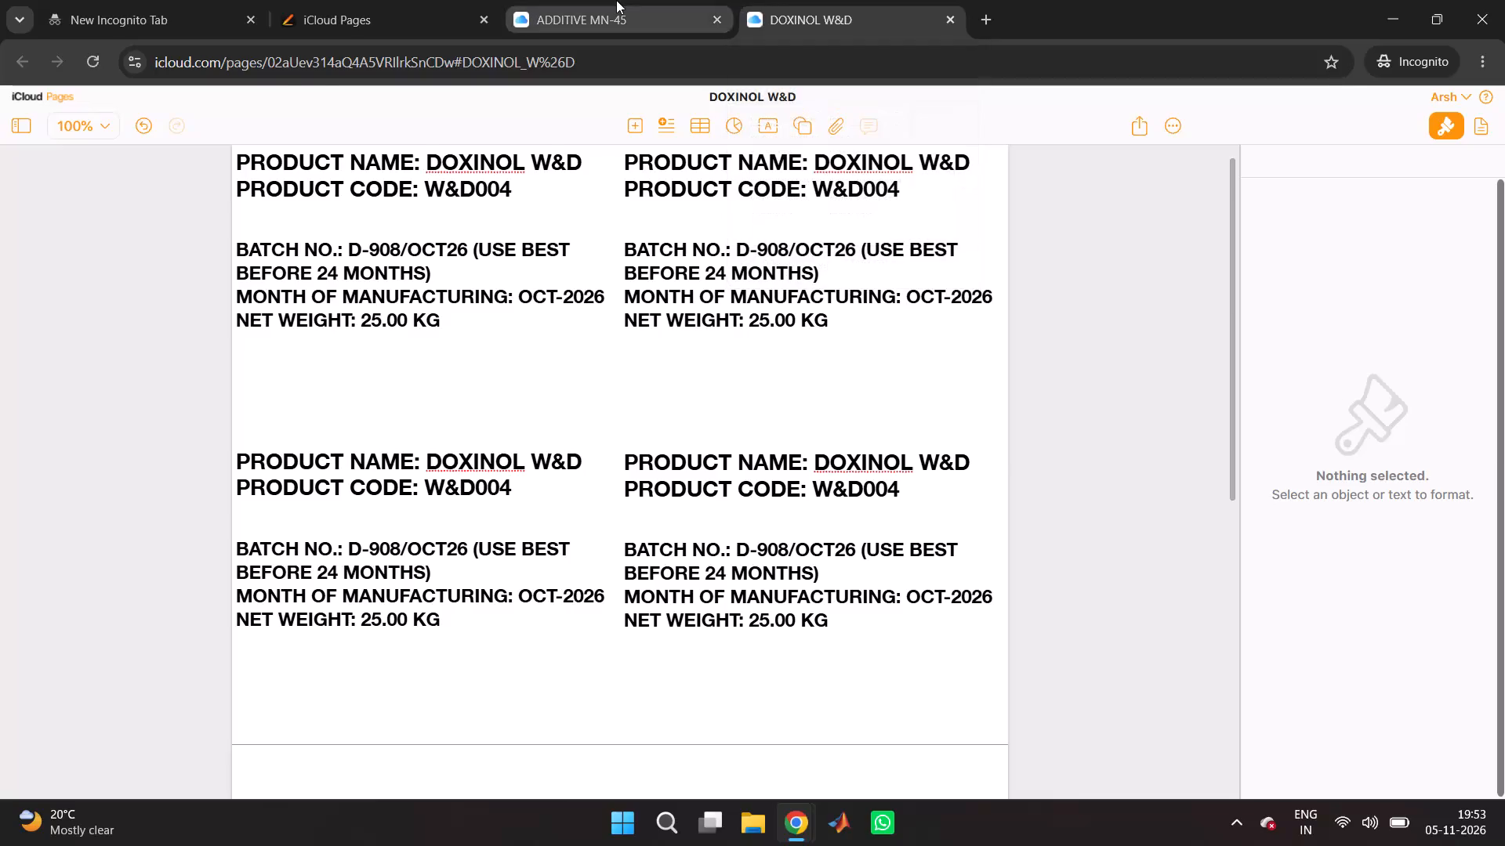
Check the four ADDITIVE MN-45 labels once more against those in the DOXINOL W&D document.
{"action": "left_click", "coordinate": [616, 0]}
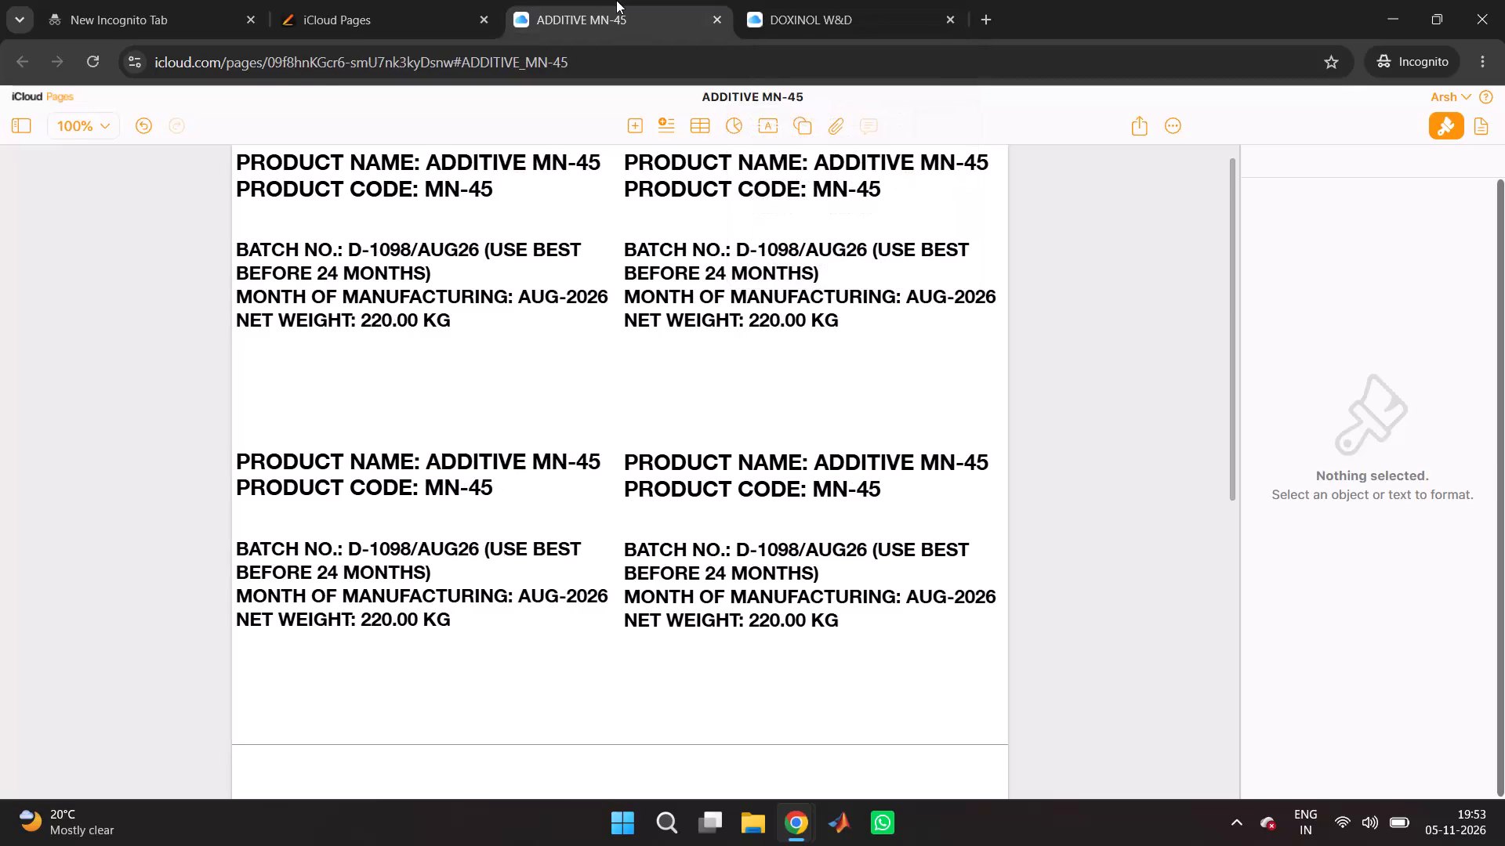
{"action": "left_click", "coordinate": [919, 0]}
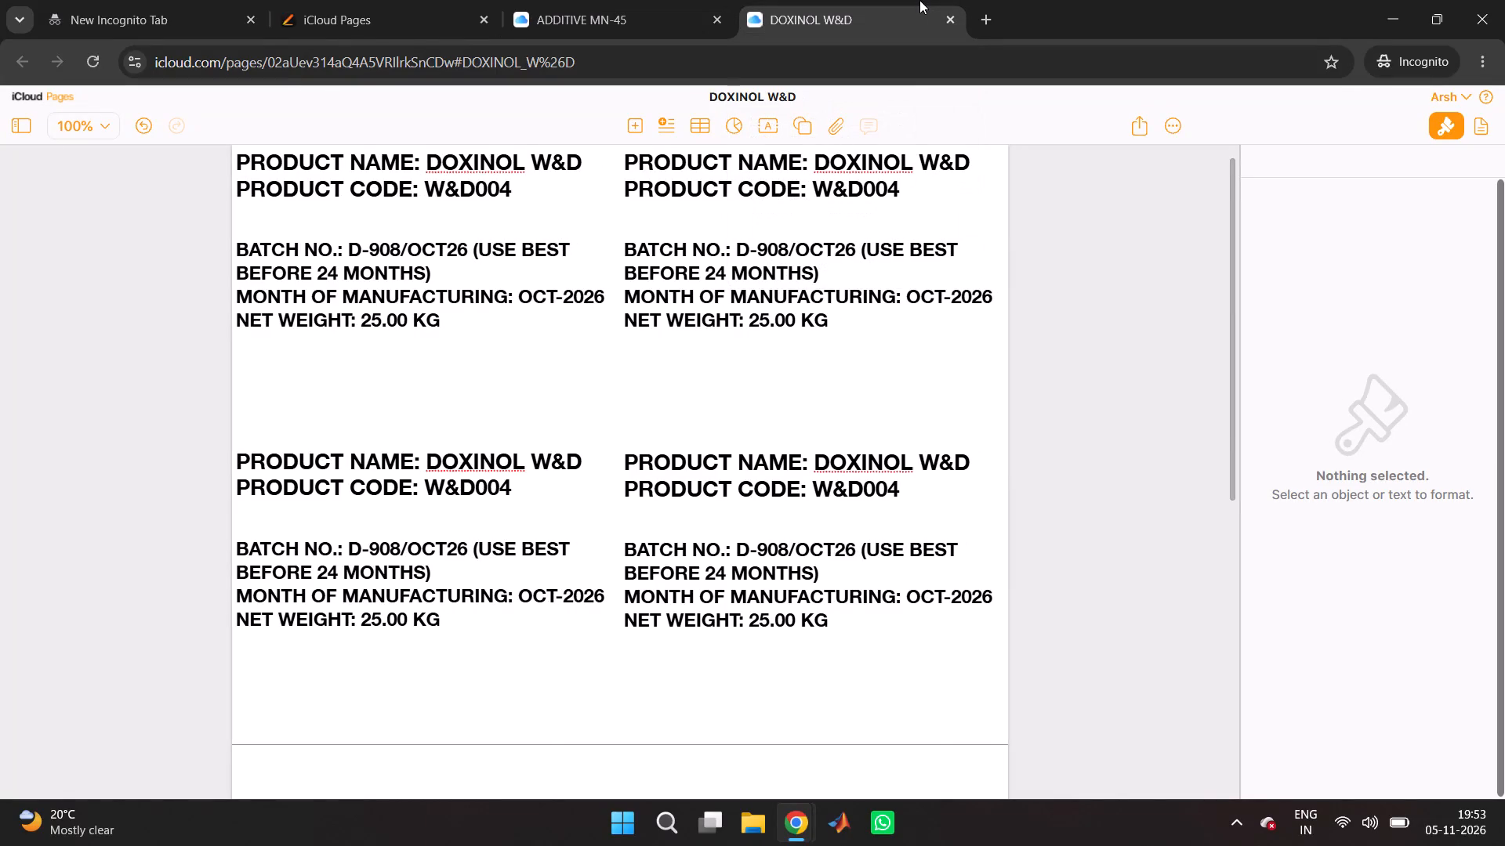
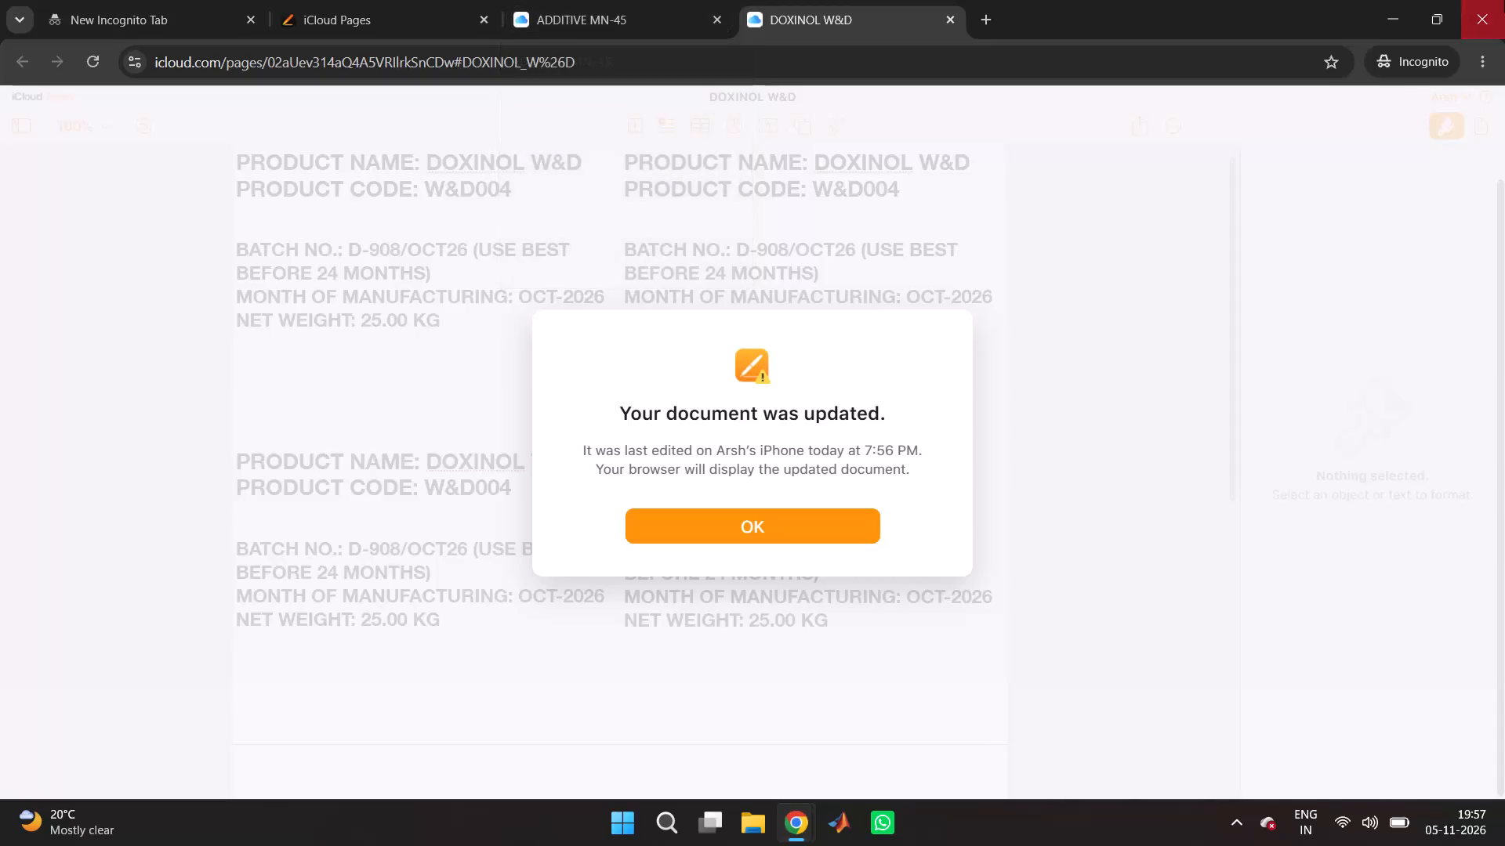
Close the incognito browser window with the label documents and the remaining new-tab browser window.
{"action": "left_click", "coordinate": [1504, 0]}
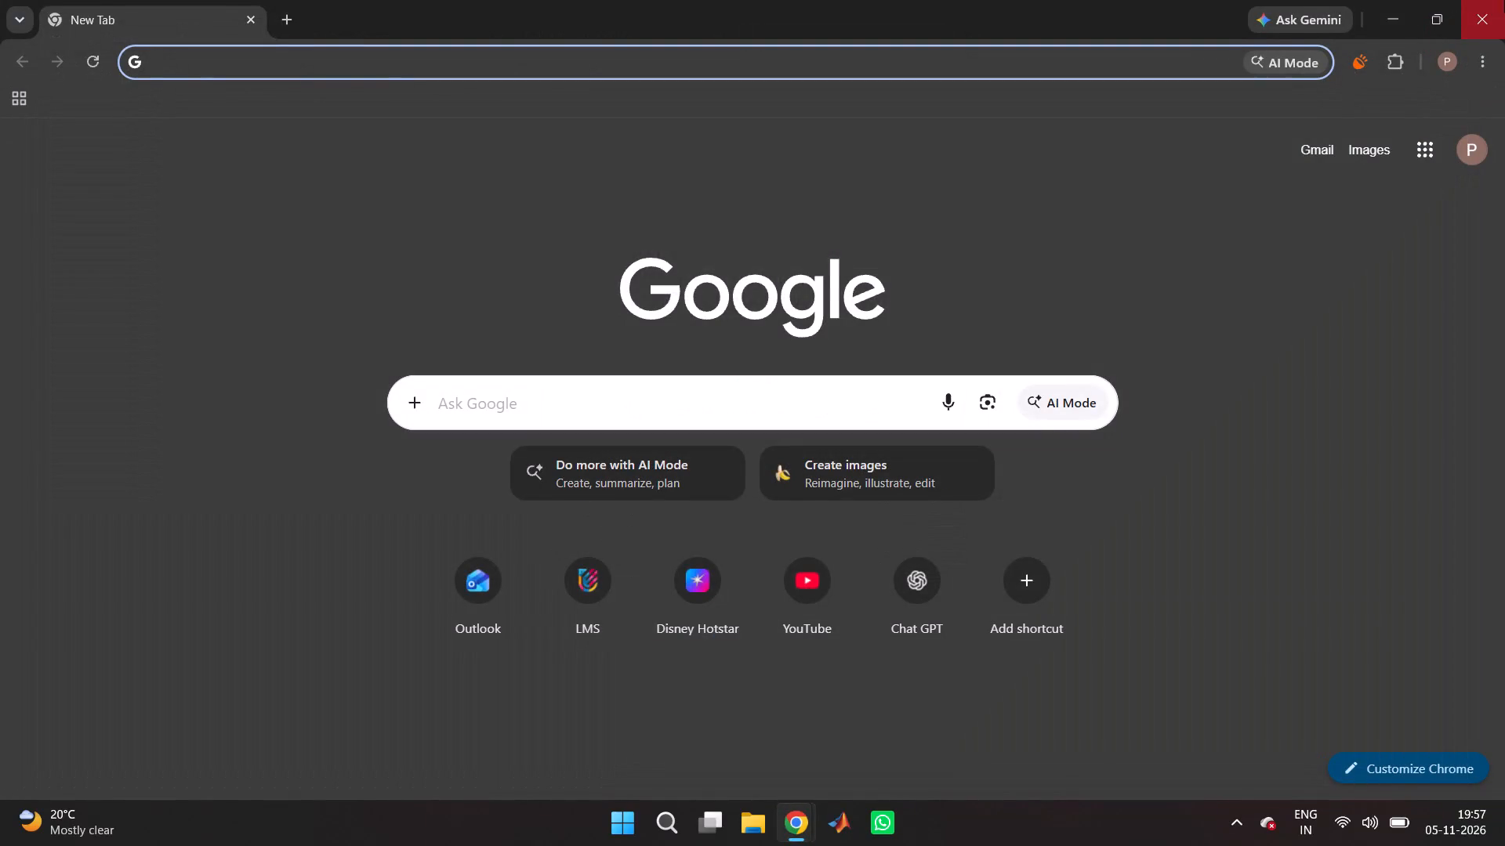
{"action": "left_click", "coordinate": [1504, 0]}
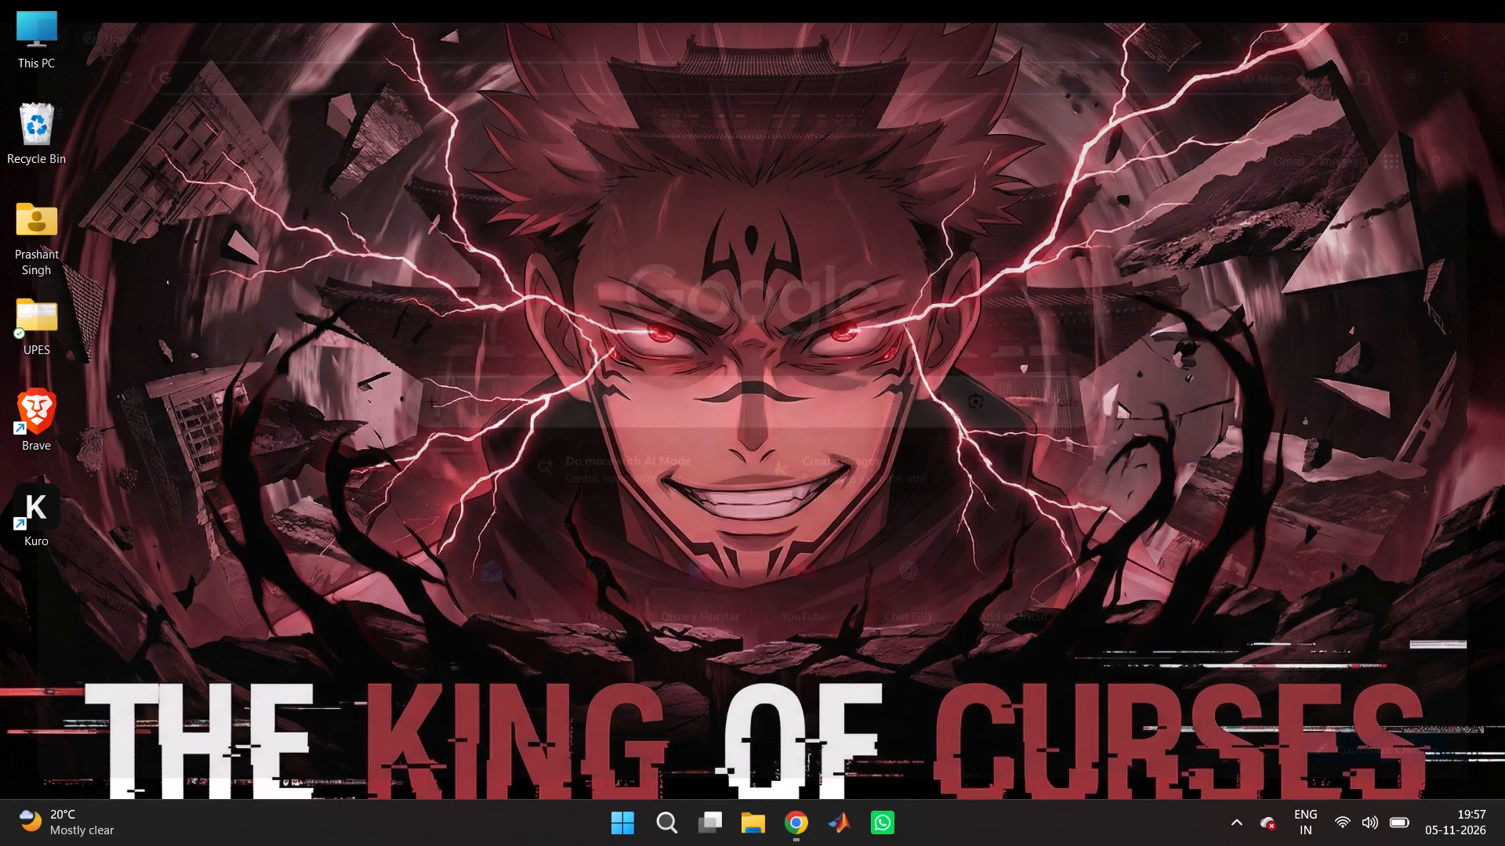